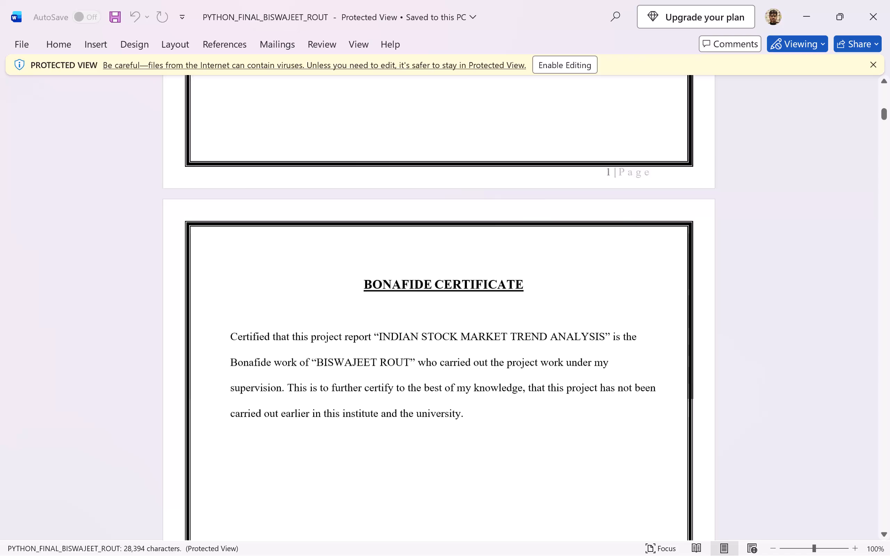
# Copy the Course Outcome (COs) Attainment form from the last page of the protected report, through the faculty signature line.
pyautogui.moveTo(884, 130); pyautogui.dragTo(889, 555)
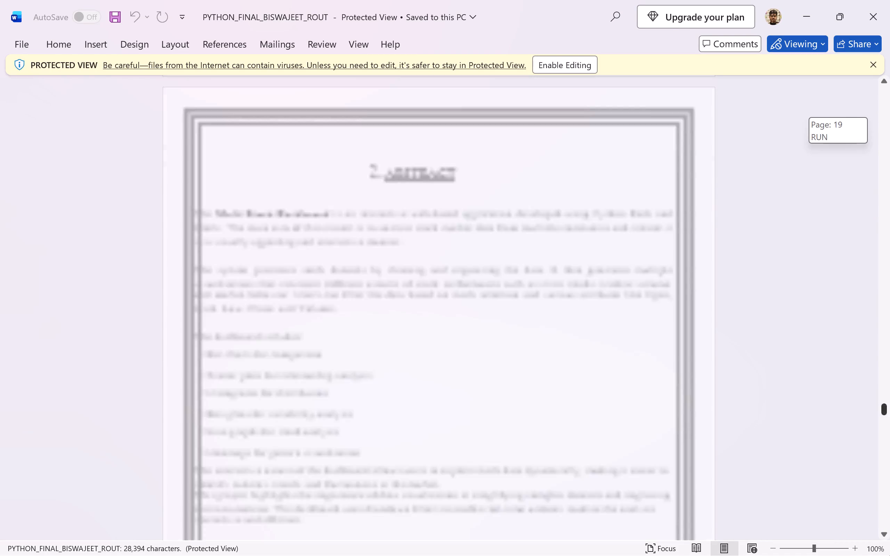
pyautogui.moveTo(889, 555); pyautogui.dragTo(887, 555)
pyautogui.click(636, 423)
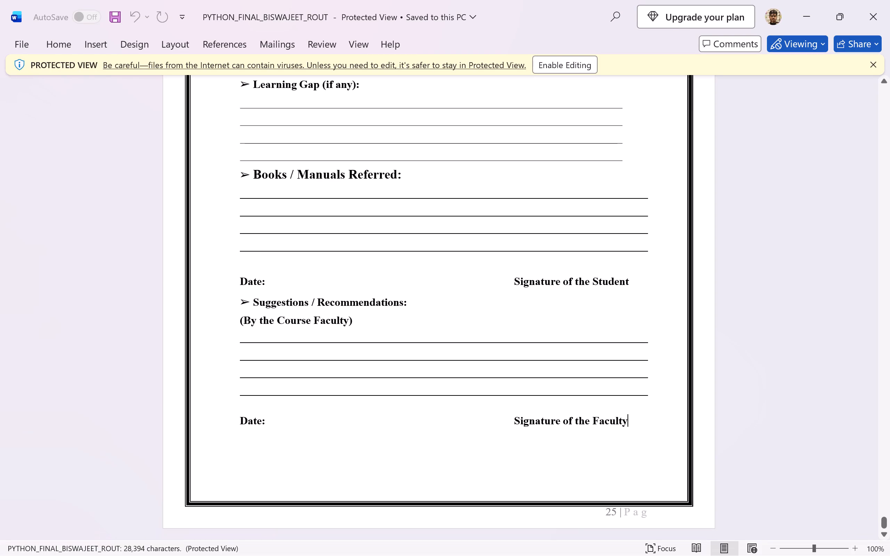
pyautogui.moveTo(634, 422); pyautogui.dragTo(549, 82)
pyautogui.scroll(-1, 518, 229)
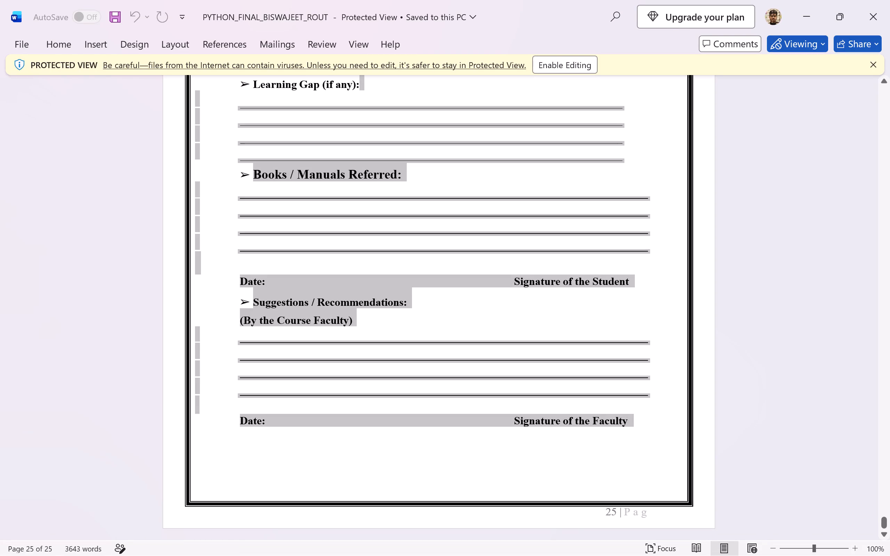
pyautogui.moveTo(549, 82); pyautogui.dragTo(245, 239)
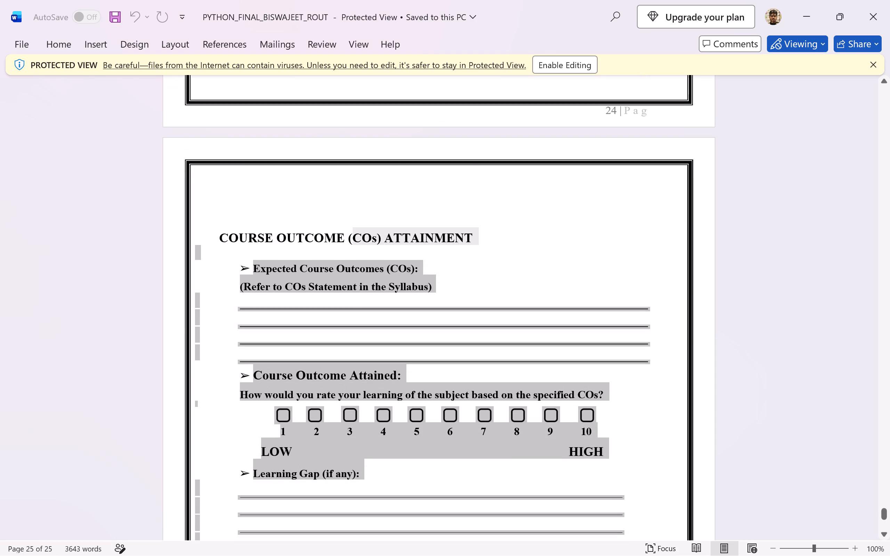
pyautogui.moveTo(245, 239); pyautogui.dragTo(229, 238)
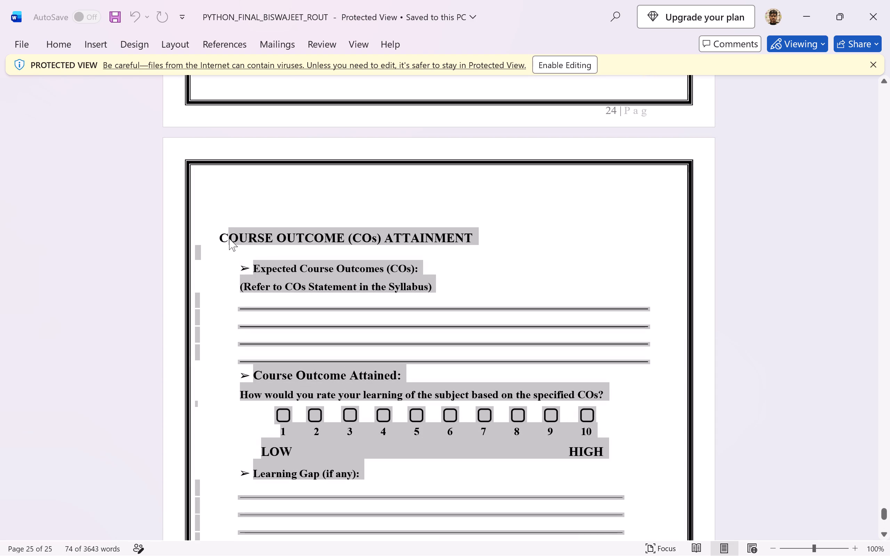
pyautogui.hotkey('ctrl', 'c')
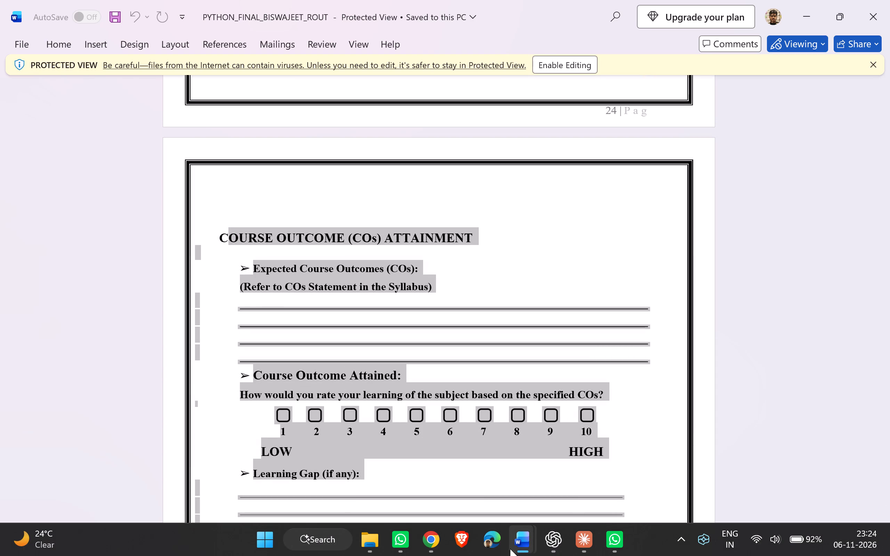
# Switch to document 90 and paste the copied form onto the blank page 29 after the marks rubric.
pyautogui.click(529, 500)
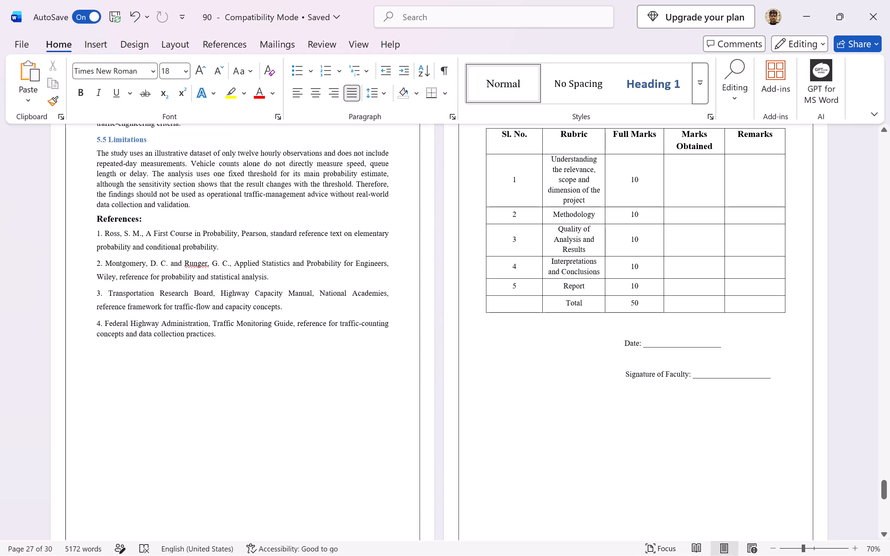
pyautogui.scroll(-4, 557, 466)
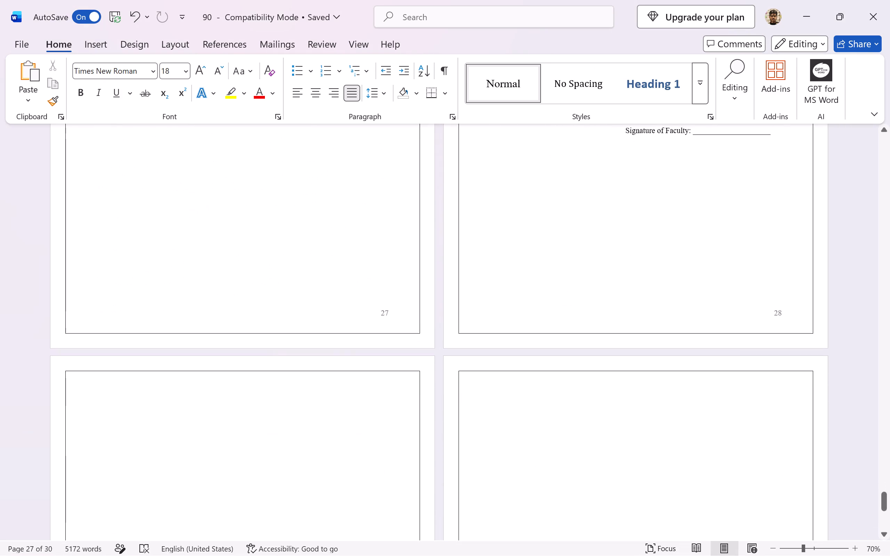
pyautogui.click(218, 390)
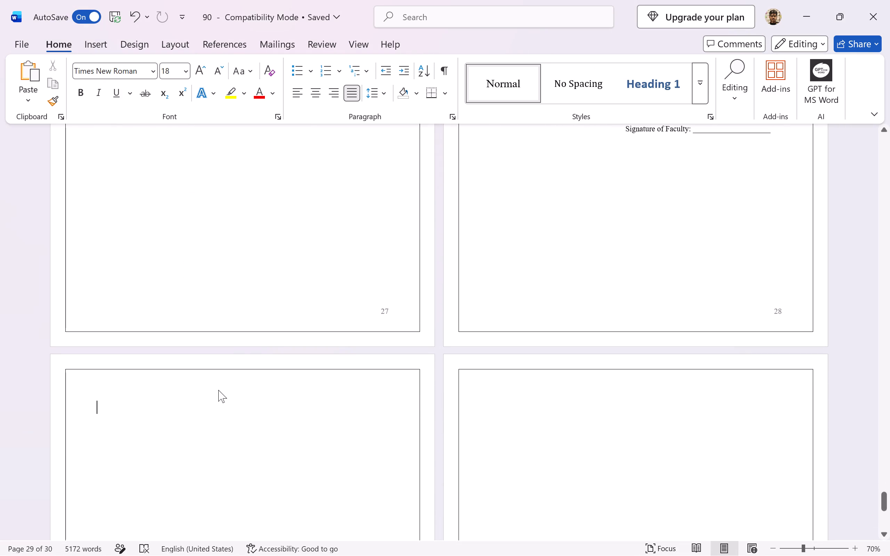
pyautogui.hotkey('ctrl', 'v')
pyautogui.scroll(-1, 218, 390)
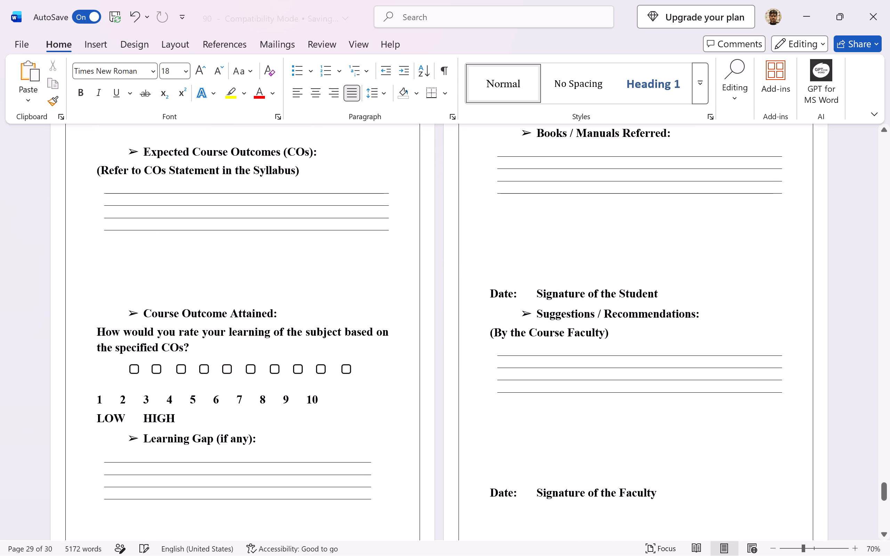
# Delete the empty line between the Course Outcome Attainment heading and Expected Course Outcomes.
pyautogui.keyDown('ctrl'); pyautogui.scroll(-5, 218, 390); pyautogui.keyUp('ctrl')
pyautogui.keyDown('ctrl'); pyautogui.scroll(4, 218, 390); pyautogui.keyUp('ctrl')
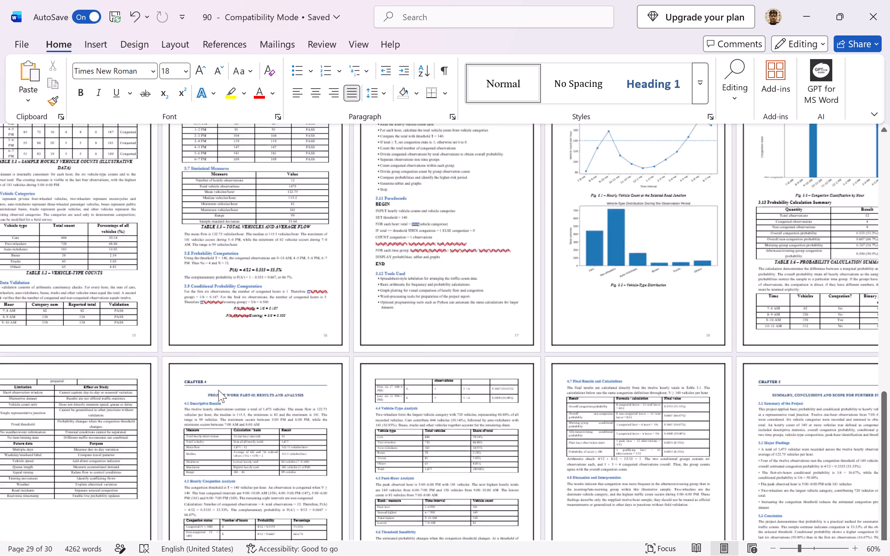
pyautogui.keyDown('ctrl'); pyautogui.scroll(1, 218, 390); pyautogui.keyUp('ctrl')
pyautogui.scroll(1, 237, 259)
pyautogui.rightClick(237, 259)
pyautogui.click(189, 204)
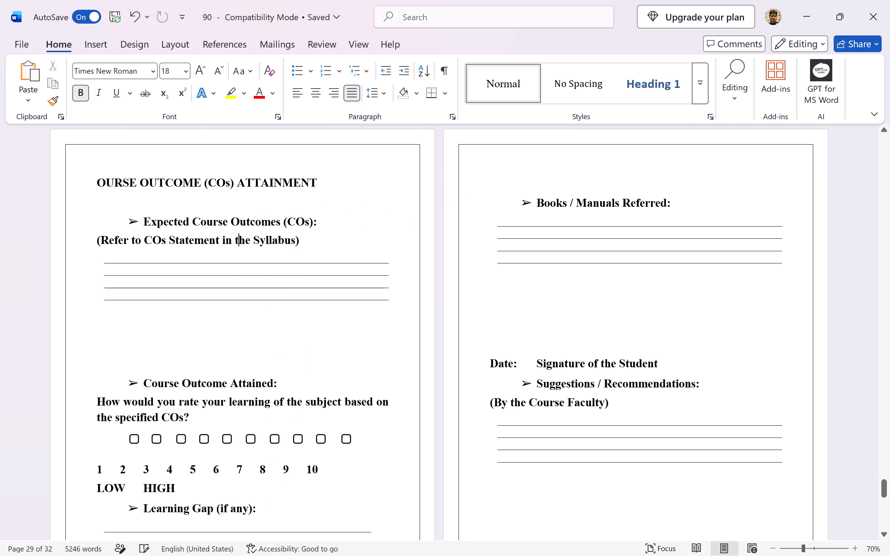
pyautogui.click(189, 204)
pyautogui.press('Delete')
# Remove the blank paragraphs above the Course Outcome Attained bullet to close the gap.
pyautogui.click(144, 340)
pyautogui.press('Delete')
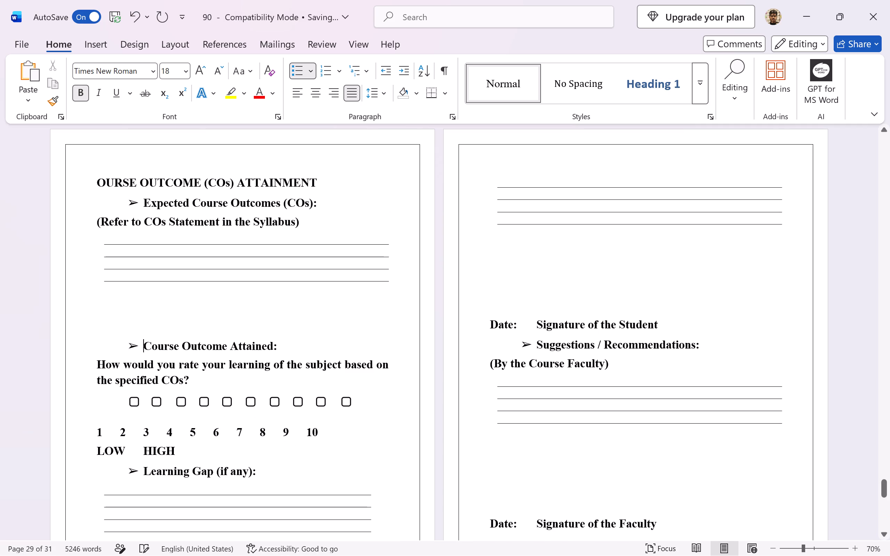
pyautogui.press('Delete')
pyautogui.hotkey('ctrl', 'z')
pyautogui.click(150, 330)
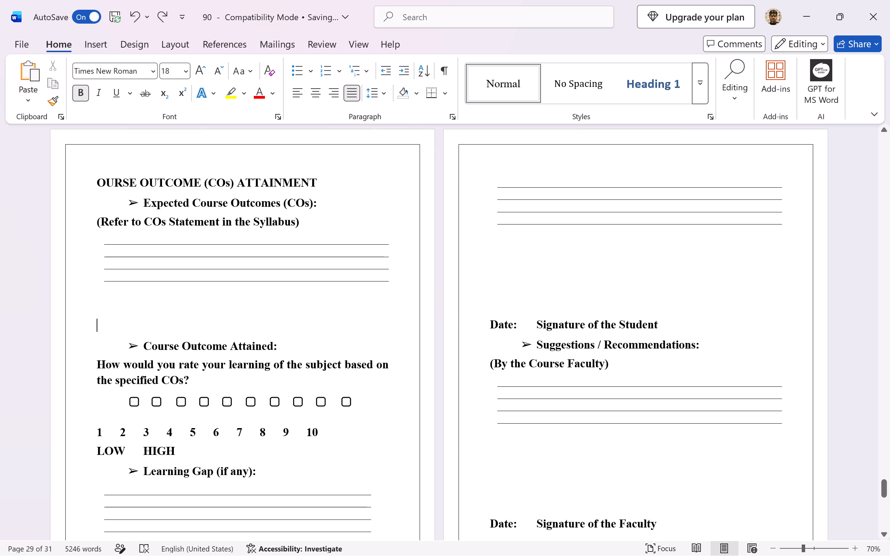
pyautogui.press('BackSpace')
pyautogui.press('BackSpace')
pyautogui.press('BackSpace')
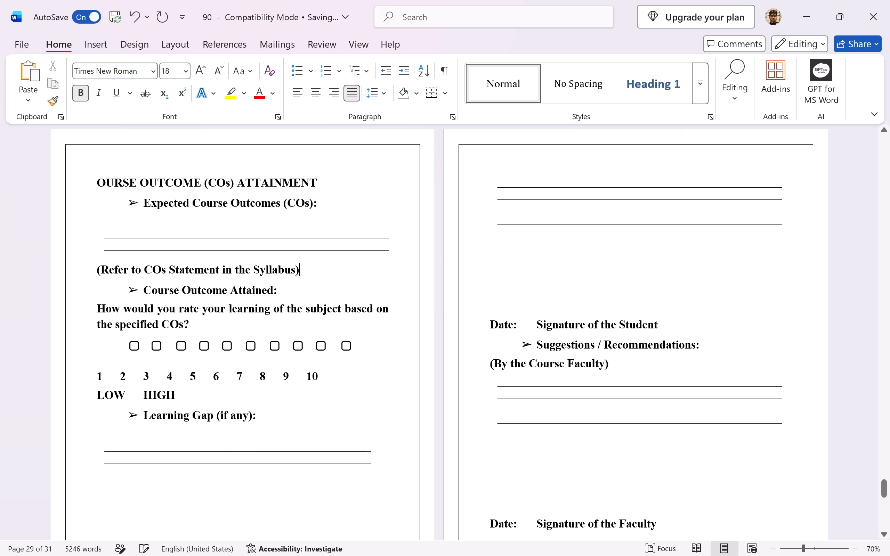
# Remove the blank paragraphs between the Learning Gap answer lines and the Books / Manuals Referred bullet.
pyautogui.scroll(-1, 160, 373)
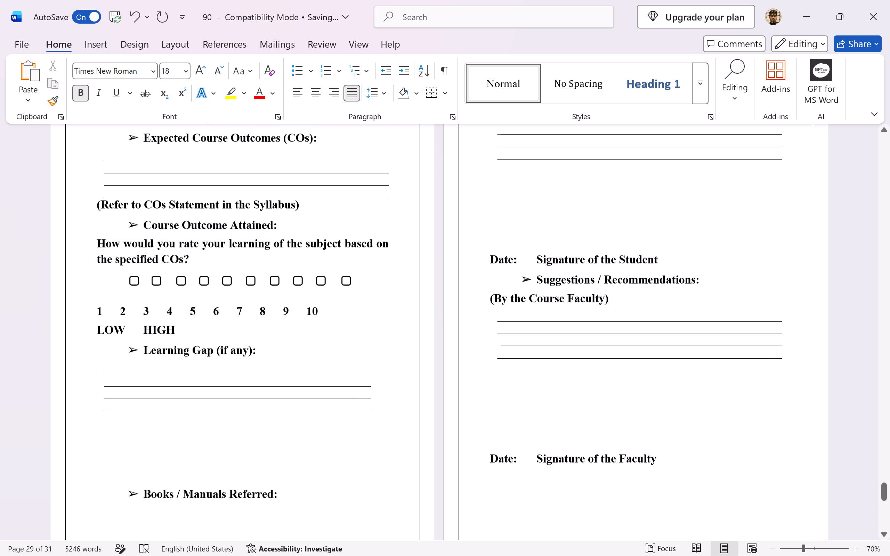
pyautogui.scroll(-1, 160, 373)
pyautogui.click(146, 443)
pyautogui.press('BackSpace')
pyautogui.press('BackSpace')
pyautogui.press('BackSpace')
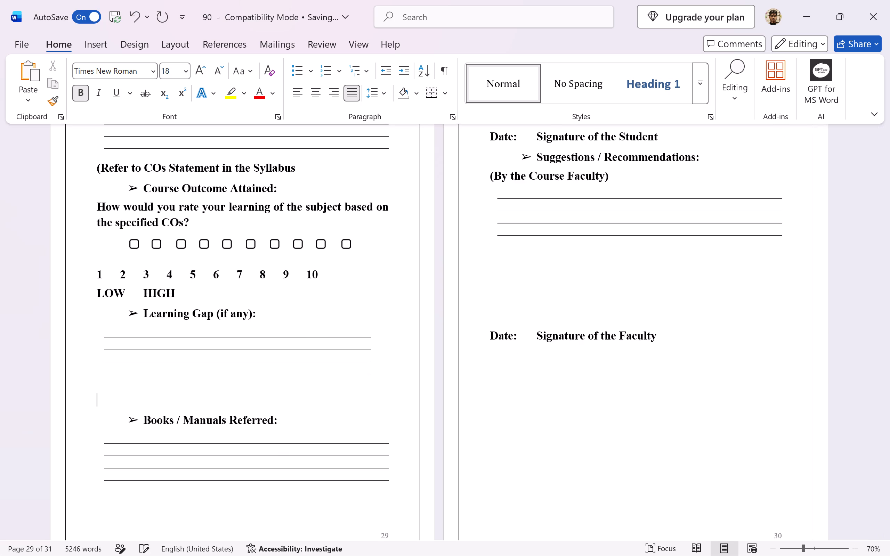
pyautogui.press('BackSpace')
pyautogui.press('BackSpace')
# Remove the blank paragraphs before the student's date and signature line, undoing the last deletion that shifts the ruled lines.
pyautogui.scroll(-3, 146, 443)
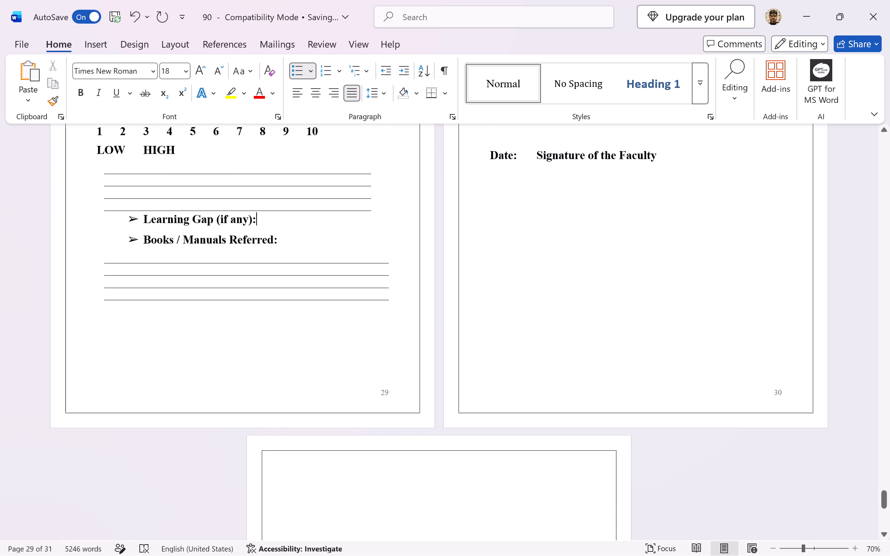
pyautogui.scroll(2, 223, 358)
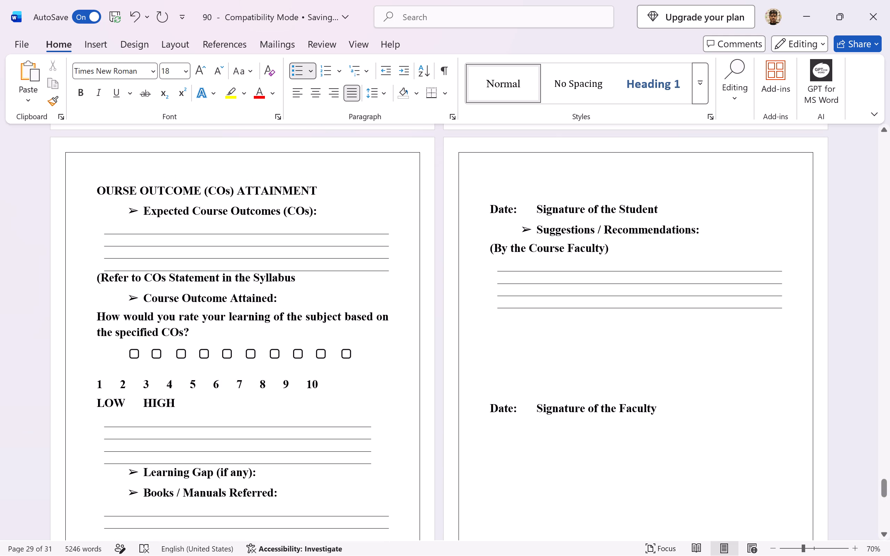
pyautogui.click(526, 195)
pyautogui.press('BackSpace')
pyautogui.press('BackSpace')
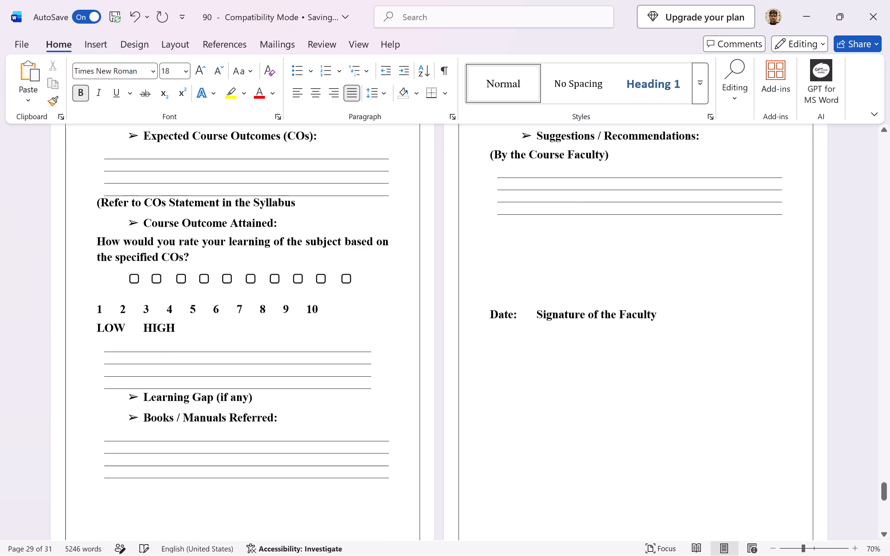
pyautogui.scroll(-1, 232, 461)
pyautogui.press('BackSpace')
pyautogui.press('BackSpace')
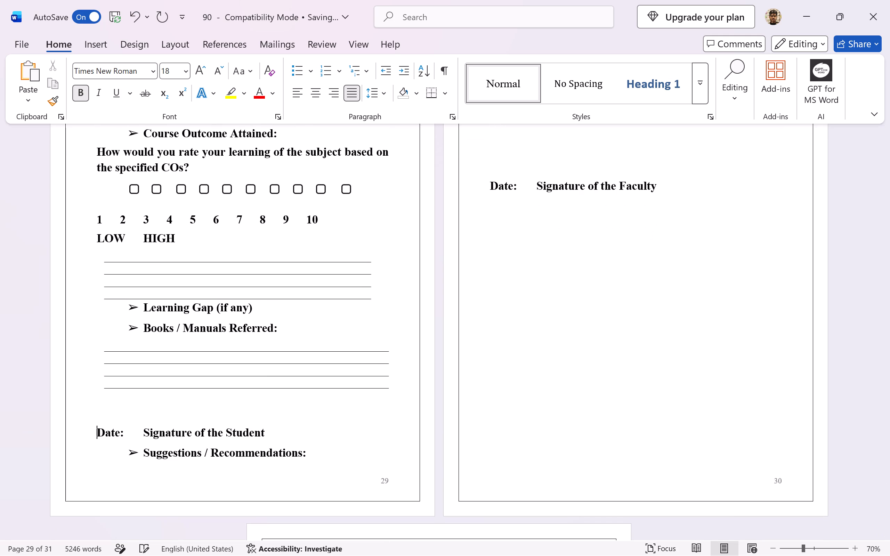
pyautogui.press('BackSpace')
pyautogui.press('BackSpace')
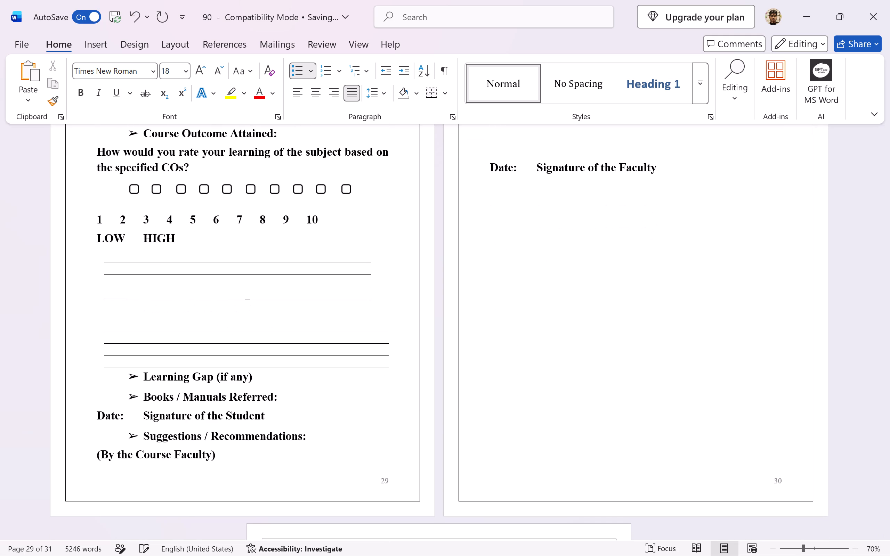
pyautogui.hotkey('ctrl', 'z')
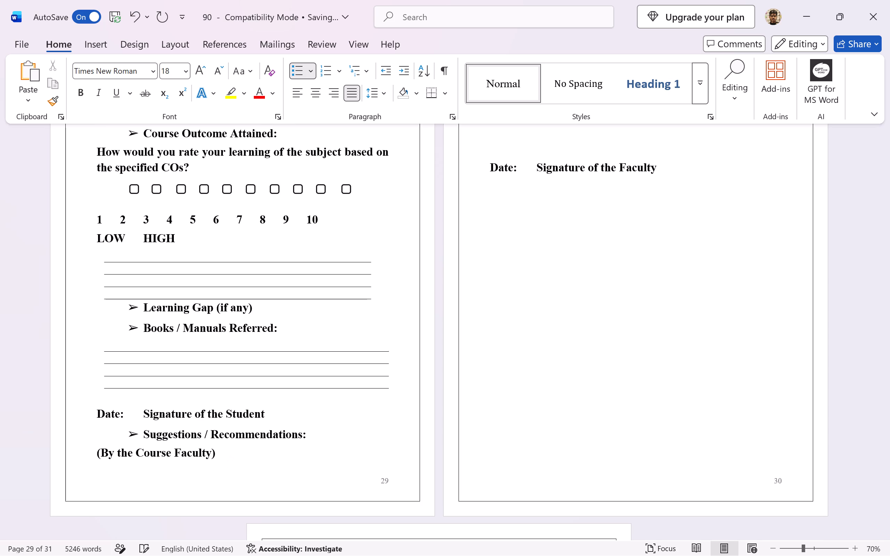
# Insert the missing "C" at the start of the form's heading so it reads "COURSE OUTCOME (COs) ATTAINMENT".
pyautogui.scroll(3, 359, 444)
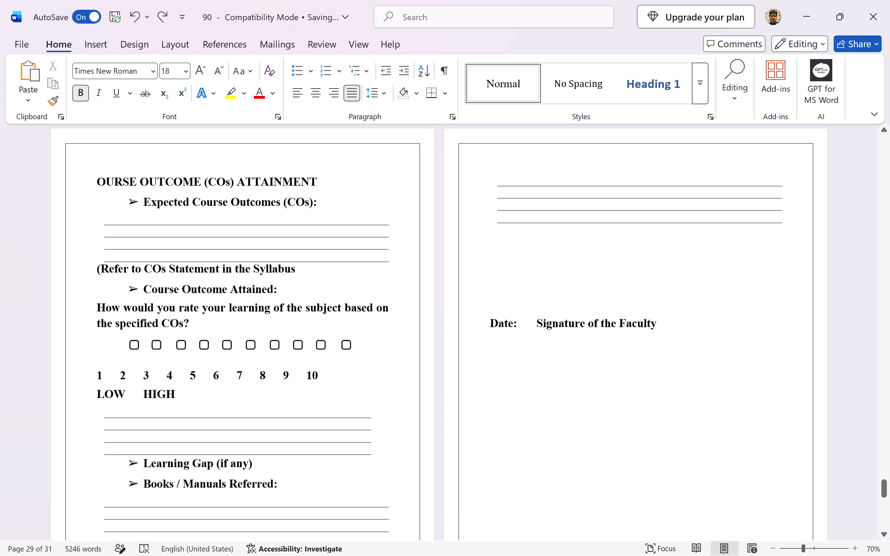
pyautogui.scroll(-1, 359, 444)
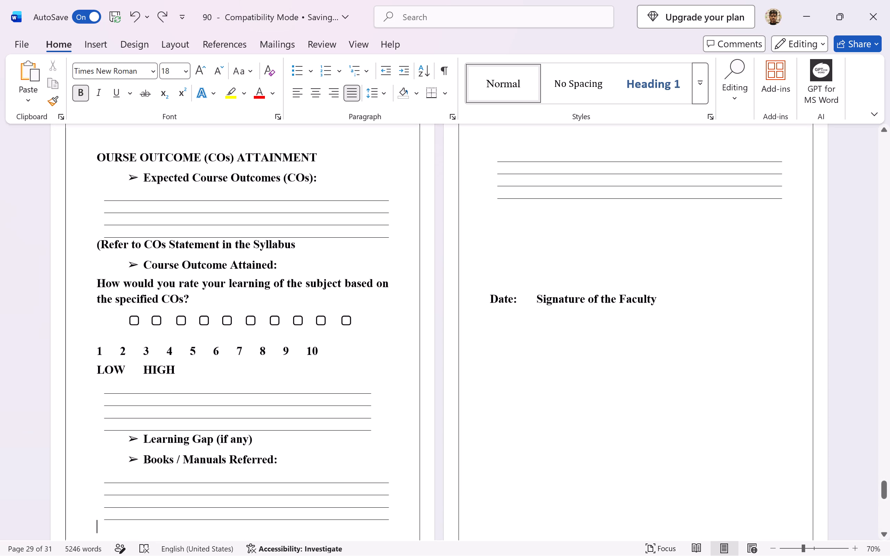
pyautogui.scroll(1, 359, 444)
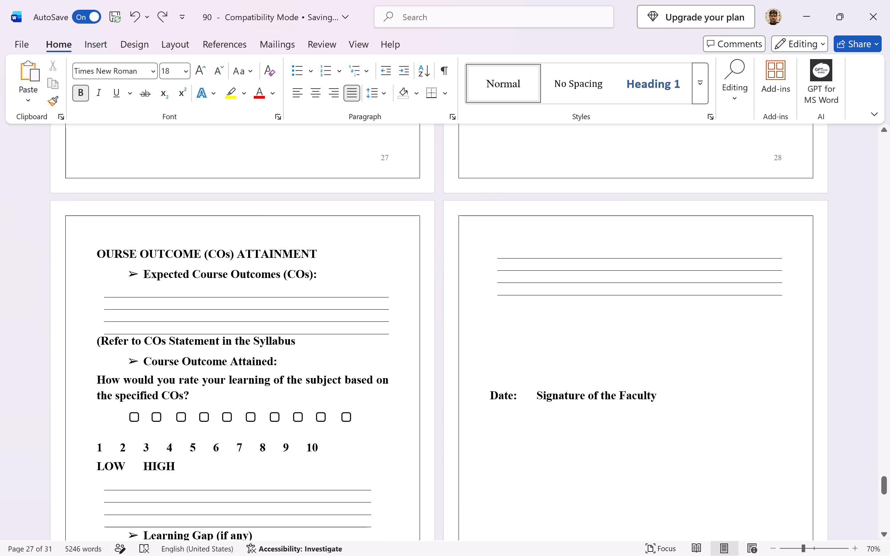
pyautogui.click(97, 253)
pyautogui.hotkey('shift', 'c')
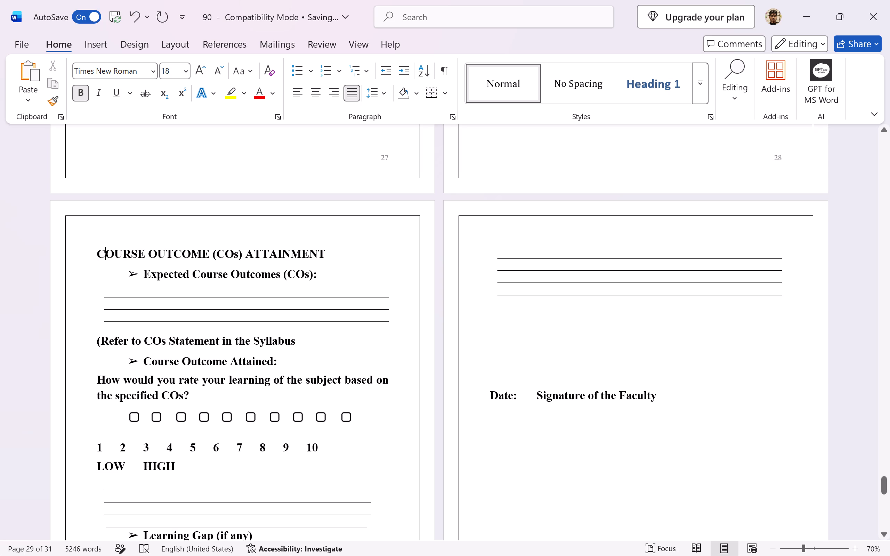
# Set the font size of the whole pasted form, from its heading through the faculty signature, to 12.
pyautogui.moveTo(96, 254); pyautogui.dragTo(410, 508)
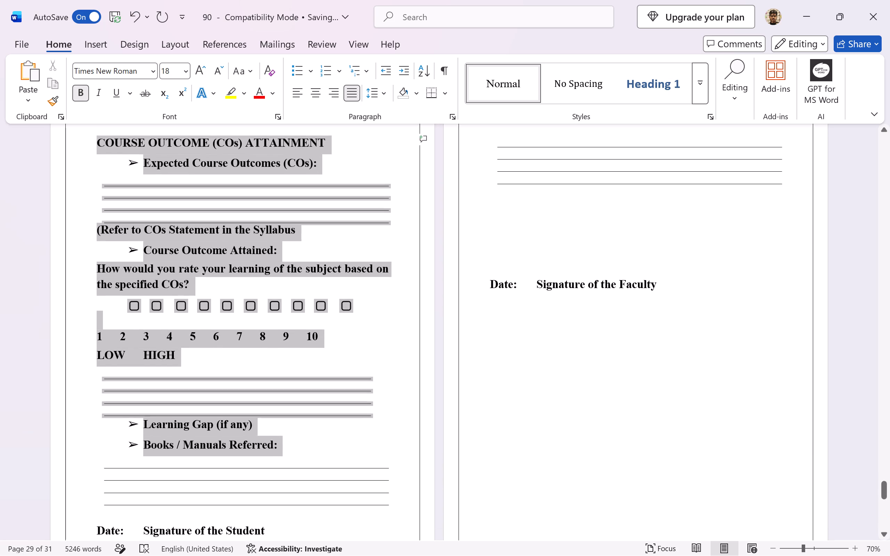
pyautogui.moveTo(410, 508); pyautogui.dragTo(646, 285)
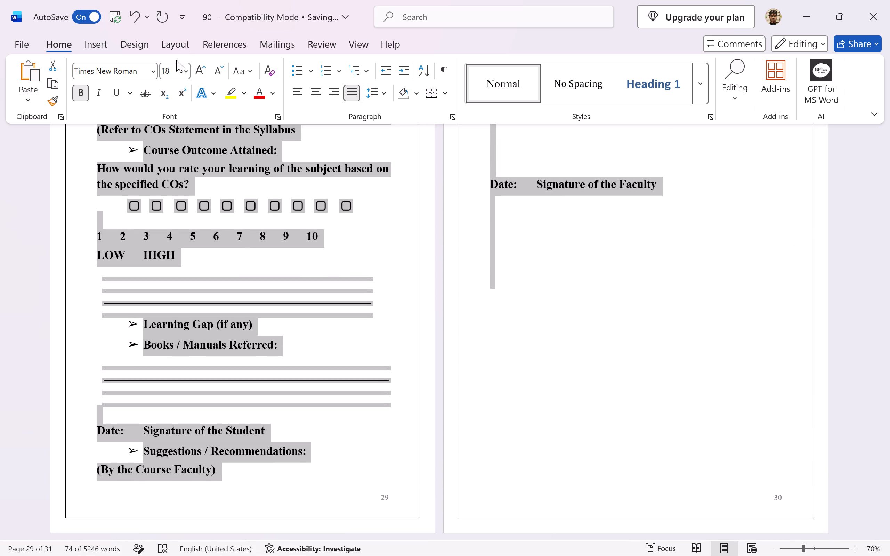
pyautogui.click(187, 73)
pyautogui.click(169, 156)
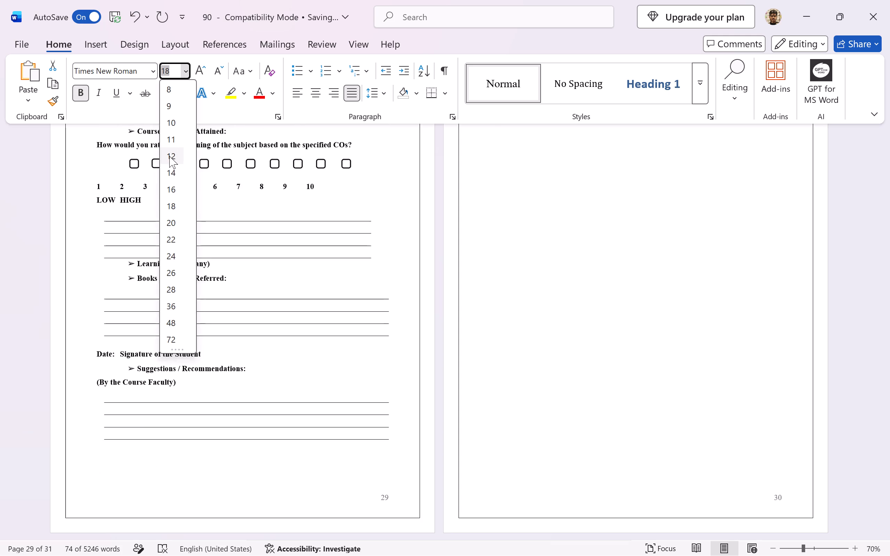
pyautogui.click(397, 307)
pyautogui.scroll(2, 397, 307)
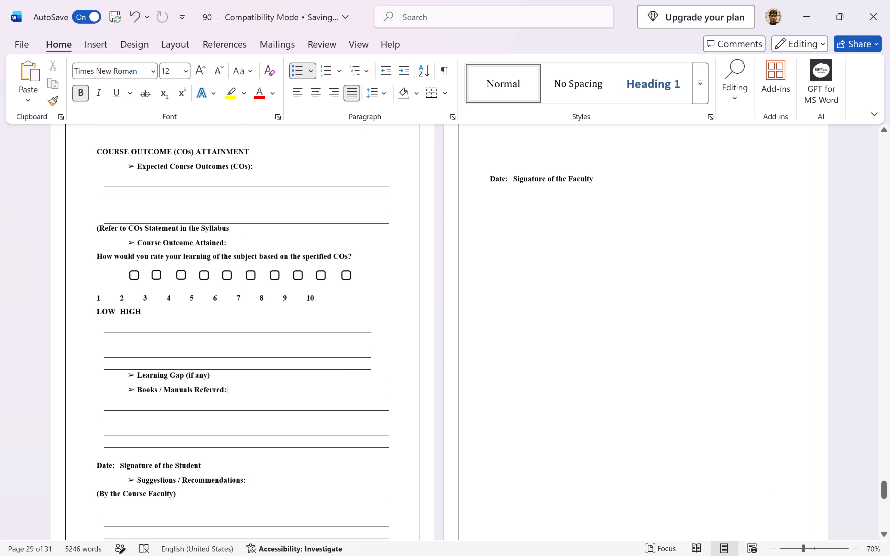
# Remove the blank paragraphs around "(By the Course Faculty)" so the faculty's date and signature line fits on page 29.
pyautogui.scroll(-1, 166, 439)
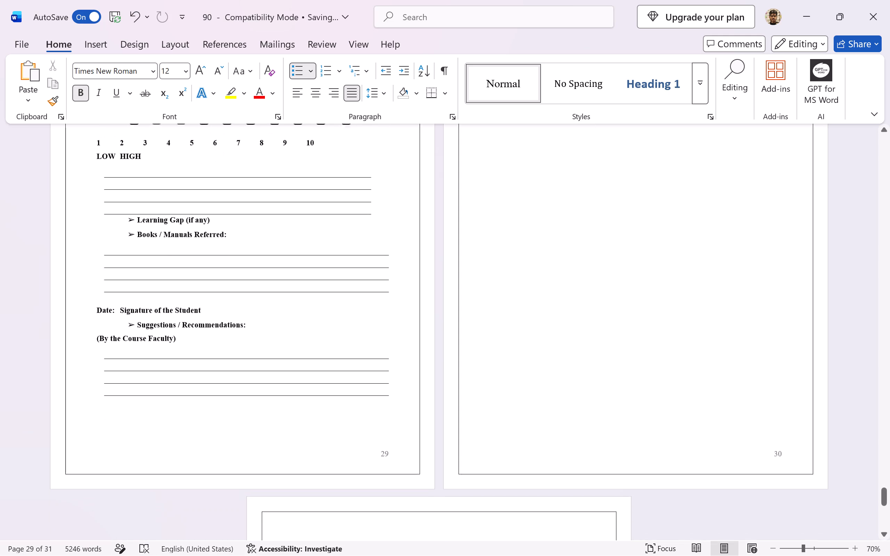
pyautogui.click(166, 439)
pyautogui.press('BackSpace')
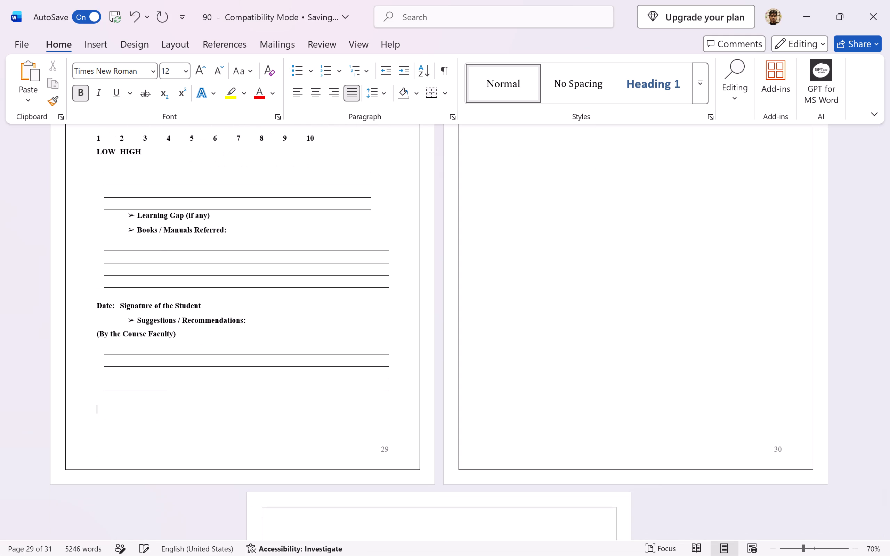
pyautogui.press('BackSpace')
pyautogui.press('BackSpace')
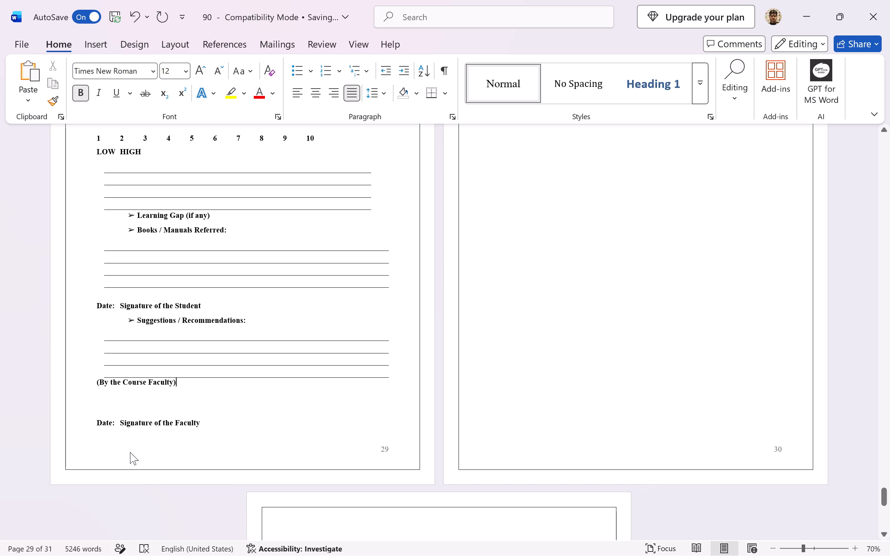
pyautogui.click(154, 402)
pyautogui.press('BackSpace')
# Insert a blank line between "Suggestions / Recommendations:" and "(By the Course Faculty)", undoing the extra spacing.
pyautogui.press('Left')
pyautogui.press('Left')
pyautogui.press('Left')
pyautogui.press('Left')
pyautogui.press('Left')
pyautogui.press('Left')
pyautogui.press('Left')
pyautogui.press('Left')
pyautogui.press('Left')
pyautogui.press('Left')
pyautogui.press('Left')
pyautogui.press('Left')
pyautogui.press('Left')
pyautogui.press('Left')
pyautogui.press('Left')
pyautogui.press('Left')
pyautogui.press('Left')
pyautogui.press('Left')
pyautogui.press('Left')
pyautogui.press('Left')
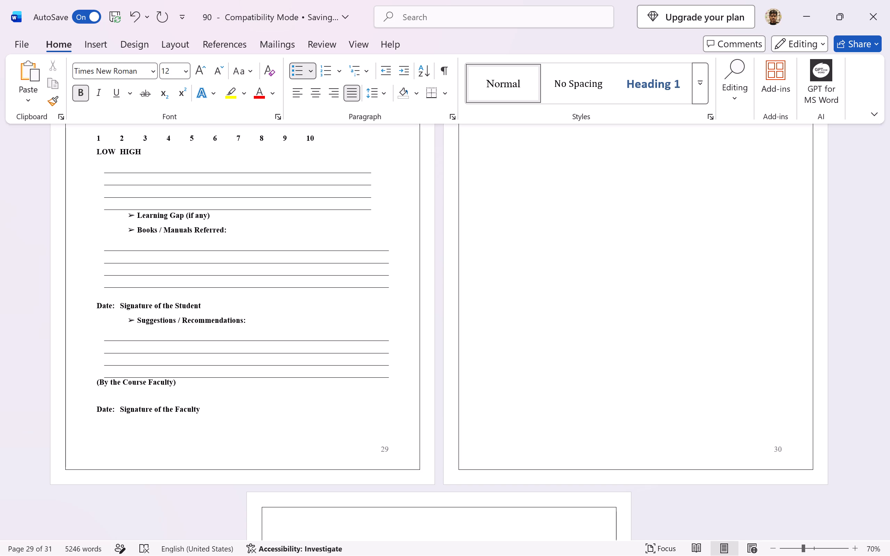
pyautogui.press('Right')
pyautogui.press('Right')
pyautogui.press('Right')
pyautogui.press('Return')
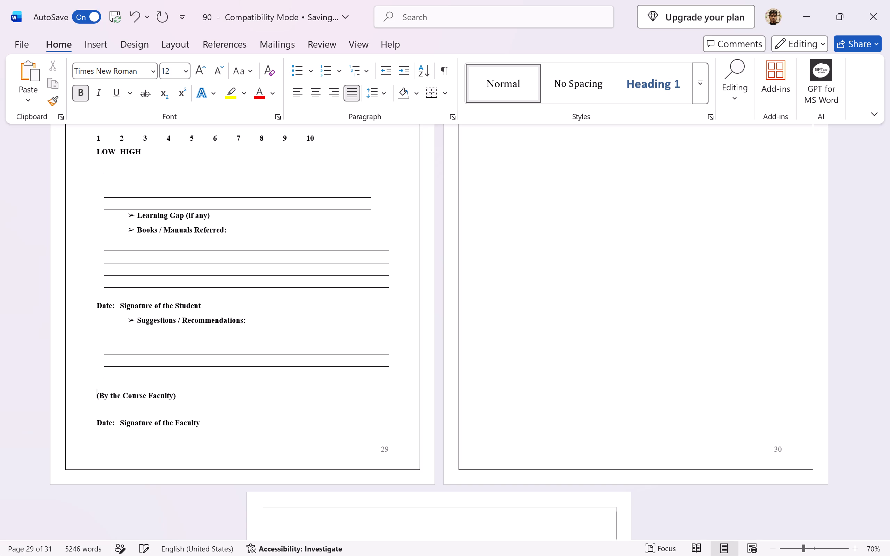
pyautogui.press('Return')
pyautogui.hotkey('ctrl', 'z')
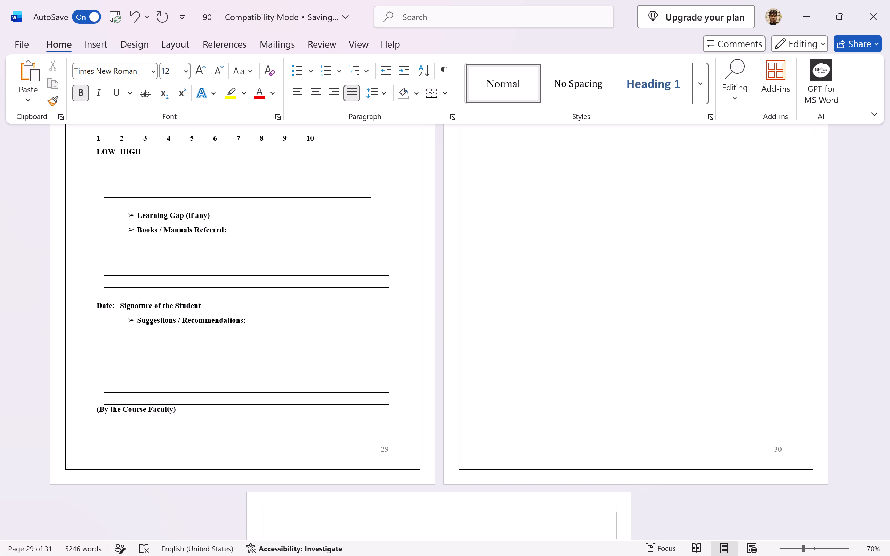
# Review the report's pages backwards from the attainment form through Chapters 5, 4 and 3.
pyautogui.scroll(6, 154, 402)
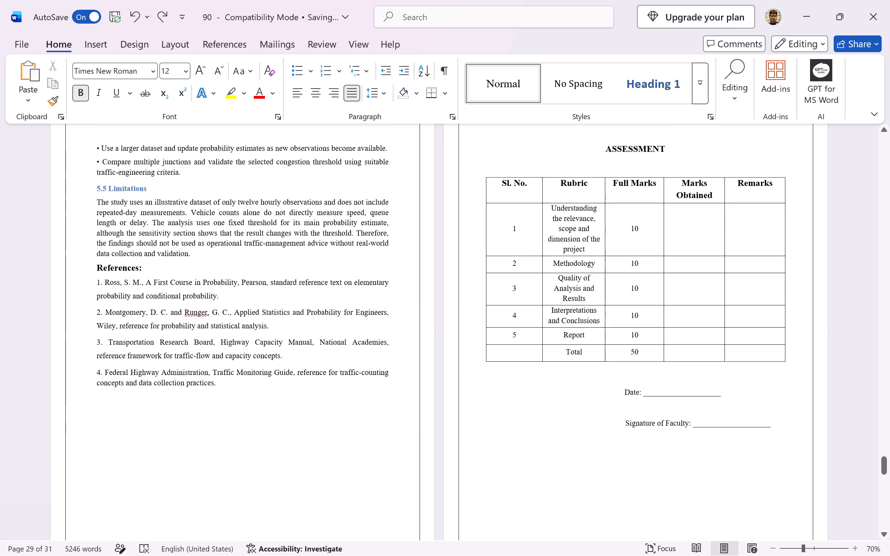
pyautogui.scroll(6, 154, 402)
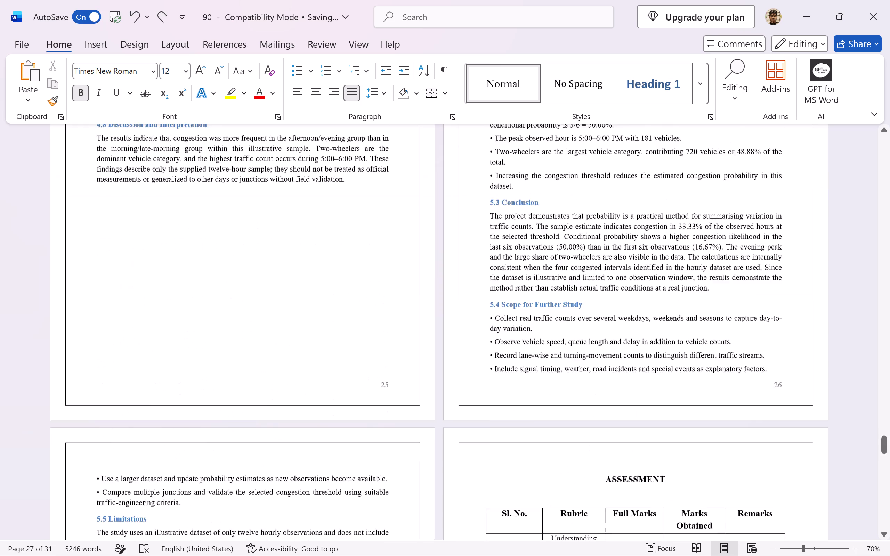
pyautogui.scroll(13, 154, 402)
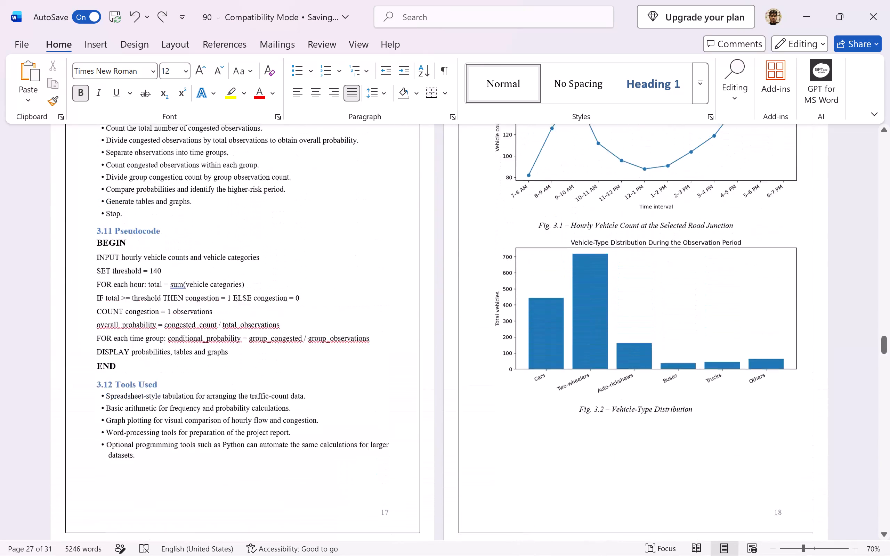
pyautogui.scroll(1, 154, 402)
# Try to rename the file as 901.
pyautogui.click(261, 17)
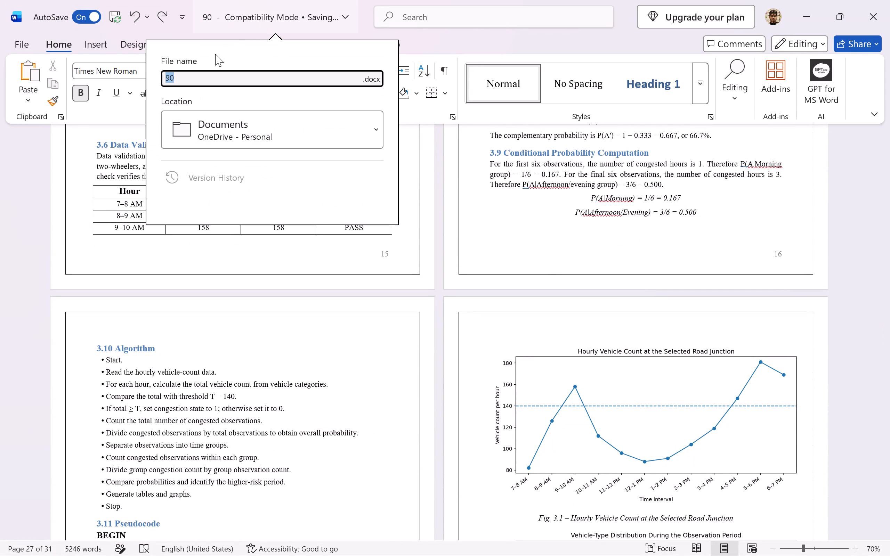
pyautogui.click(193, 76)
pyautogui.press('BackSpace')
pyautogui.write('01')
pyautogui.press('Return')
# Add two blank paragraphs after "5.5 Limitations" in the table of contents to move "LIST OF SYMBOLS / NOTATION" onto its table's page.
pyautogui.scroll(13, 326, 308)
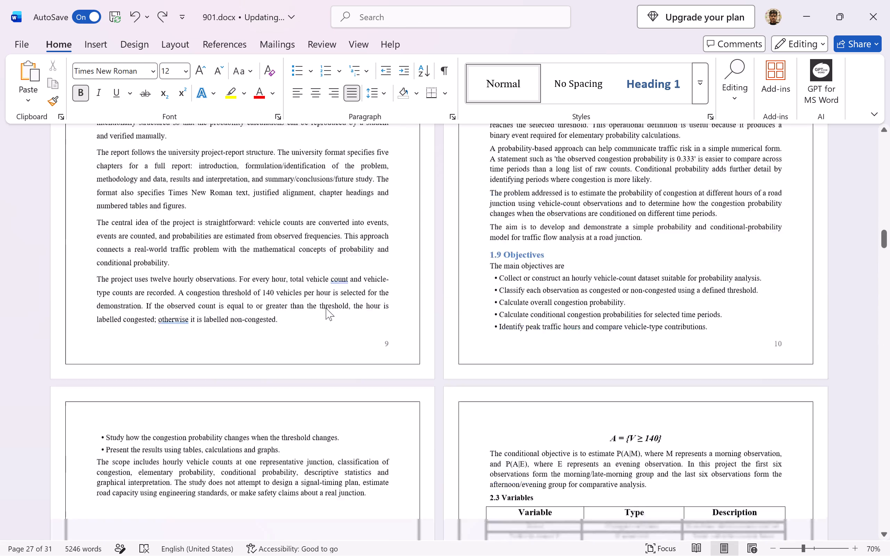
pyautogui.scroll(9, 326, 308)
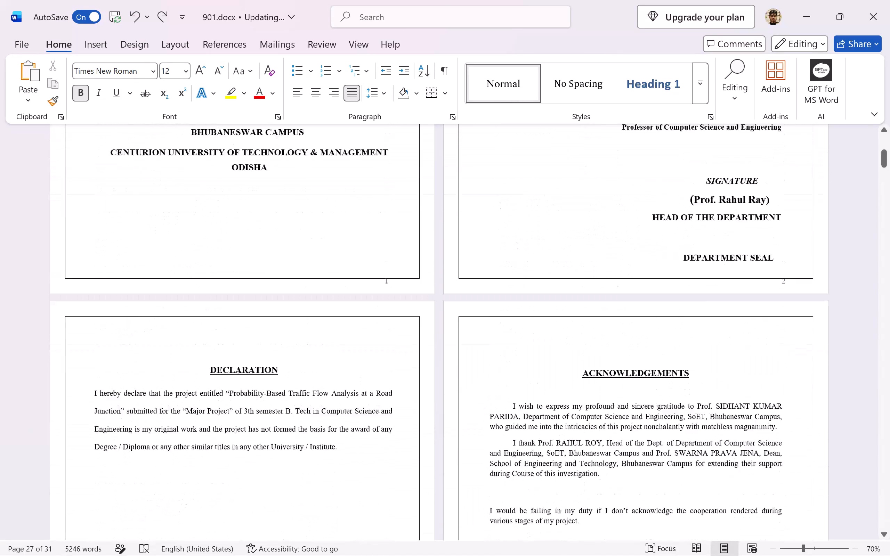
pyautogui.scroll(-6, 326, 308)
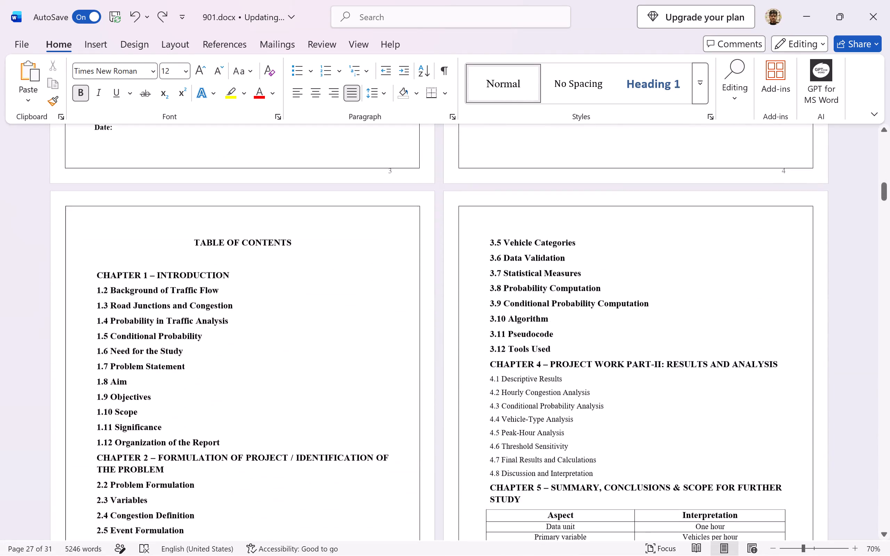
pyautogui.scroll(-4, 326, 308)
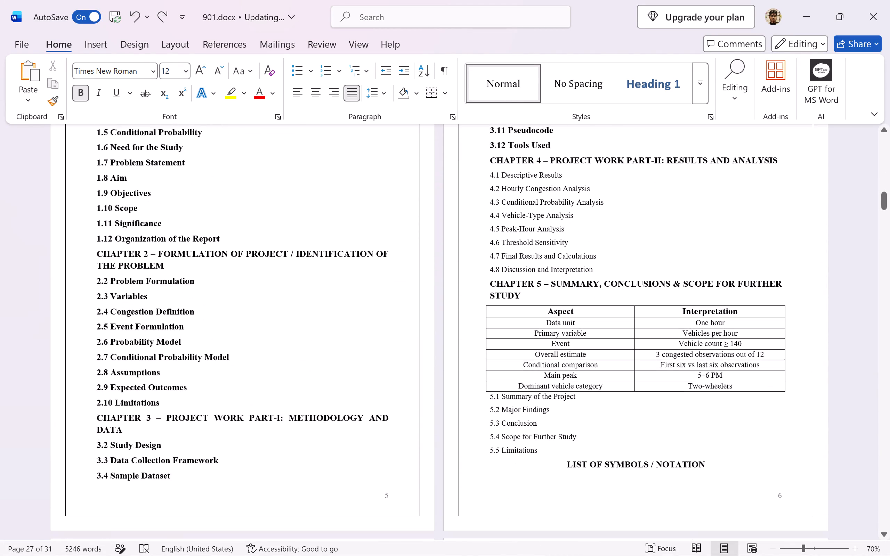
pyautogui.scroll(-3, 326, 308)
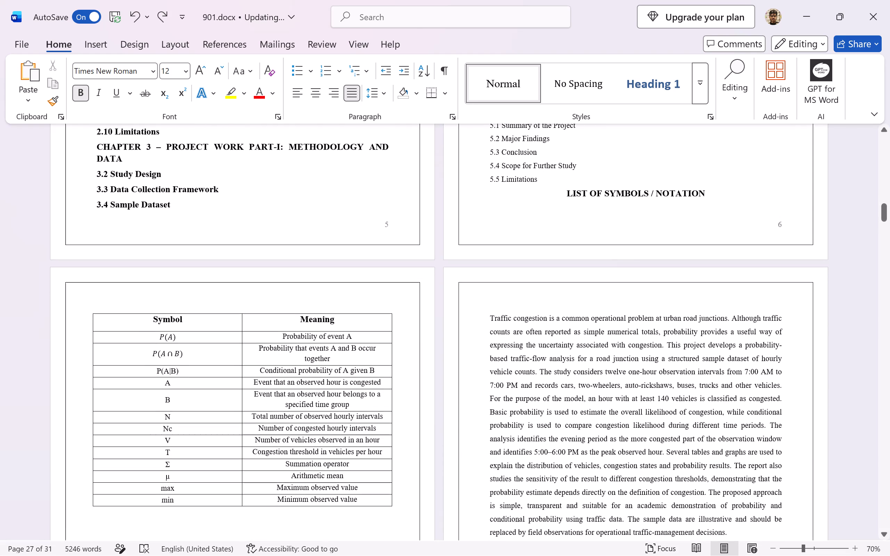
pyautogui.click(566, 191)
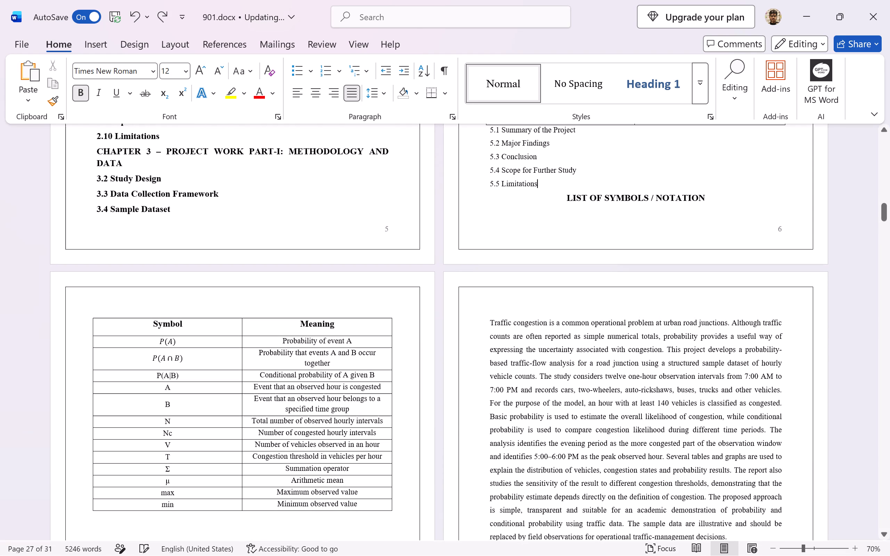
pyautogui.press('Return')
pyautogui.press('Return')
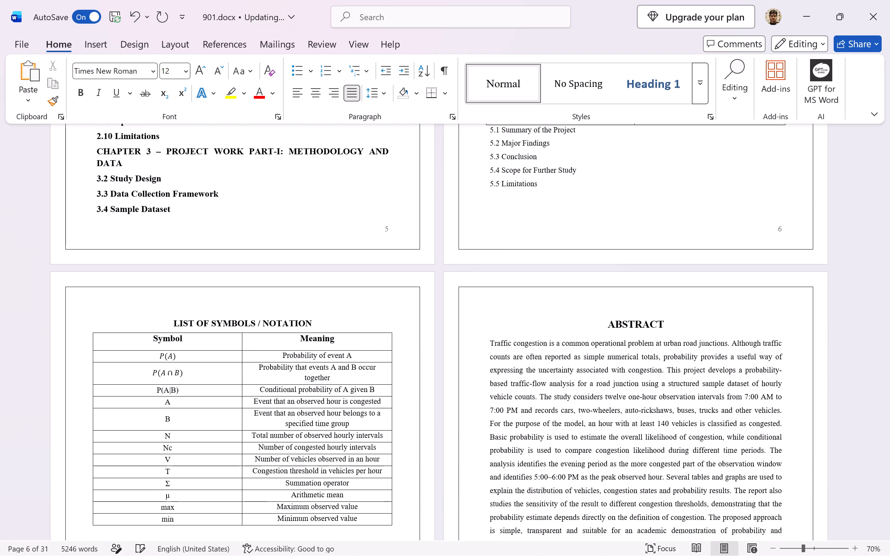
# Insert nine blank paragraphs before the "CHAPTER 2 –" heading so that the chapter starts on a new page.
pyautogui.scroll(-6, 566, 191)
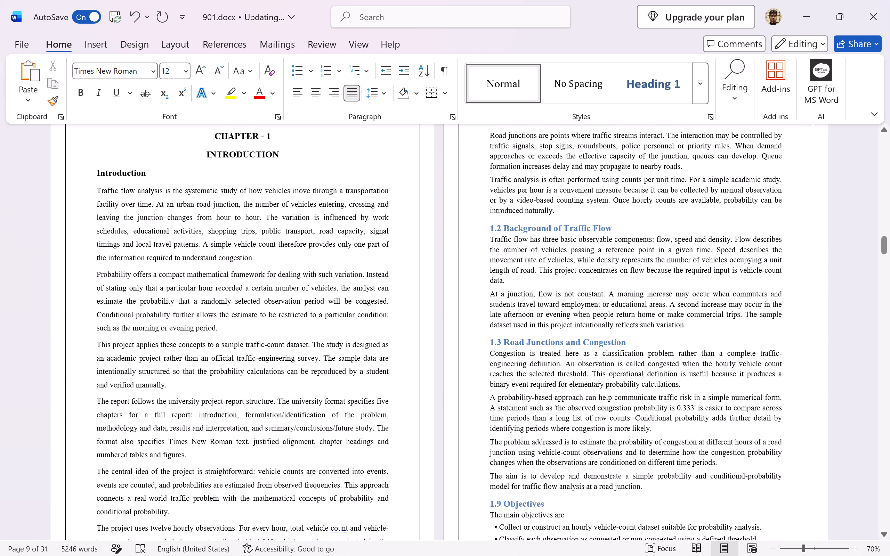
pyautogui.scroll(-7, 712, 299)
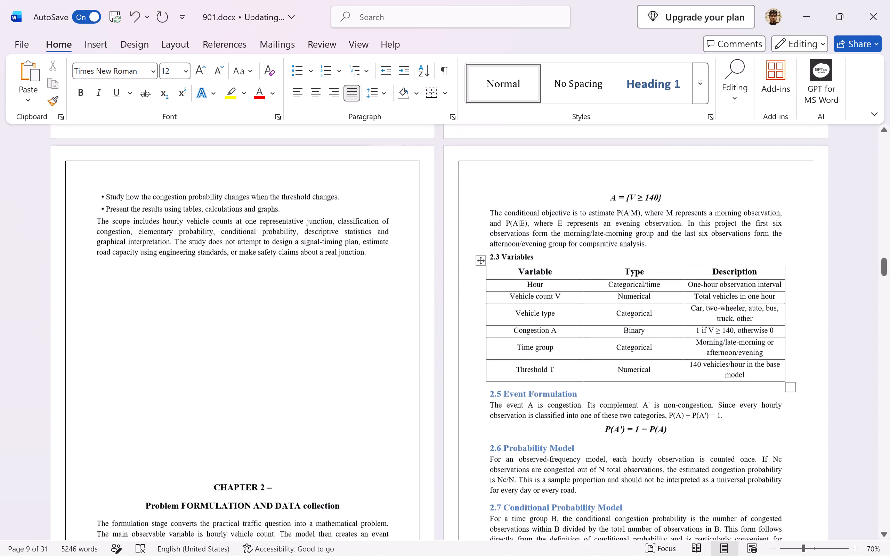
pyautogui.scroll(-1, 712, 299)
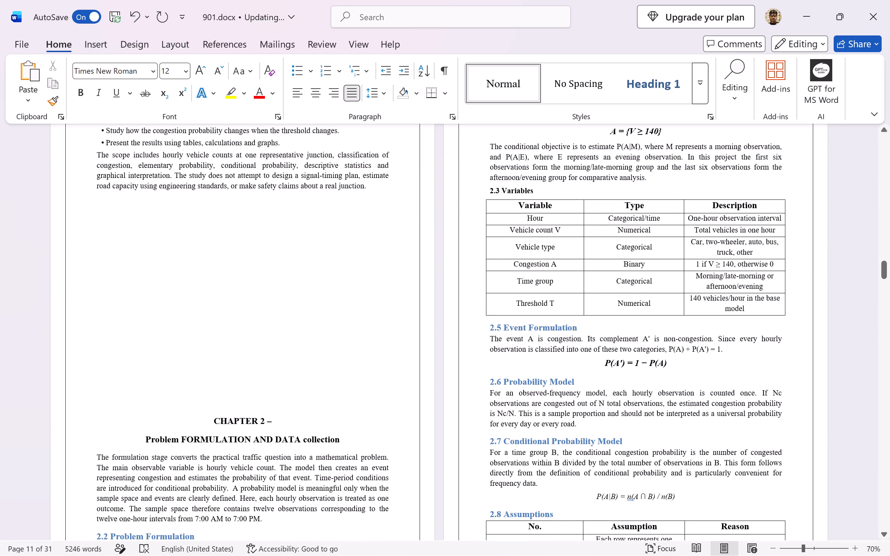
pyautogui.click(208, 417)
pyautogui.press('Return')
pyautogui.press('Return')
pyautogui.press('Return')
pyautogui.press('Return')
pyautogui.press('Return')
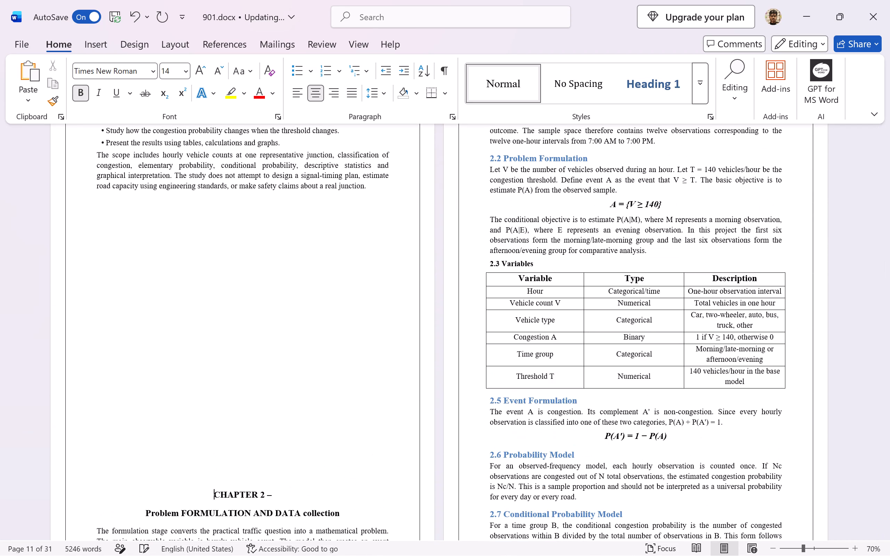
pyautogui.press('Return')
pyautogui.press('Return')
pyautogui.press('Return')
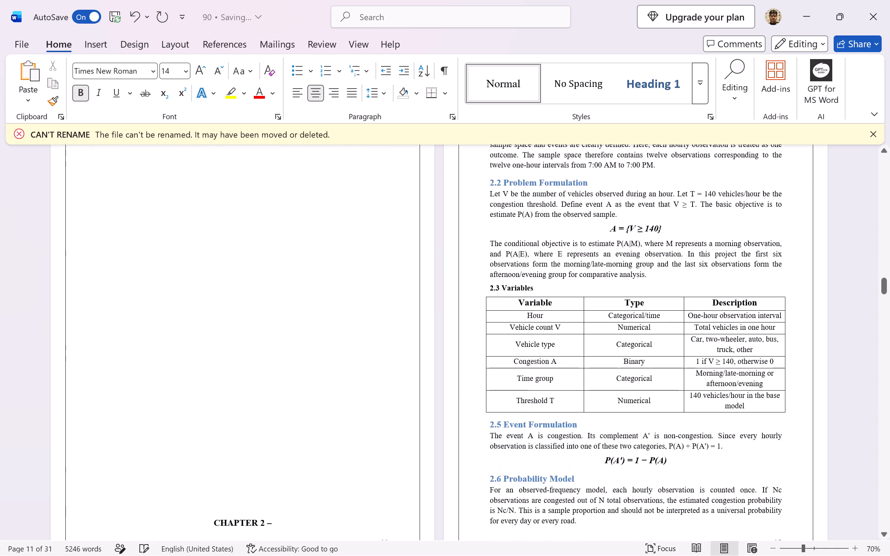
pyautogui.press('Return')
# Delete the last two objective bullets and the scope paragraph on page 11, undoing the extra deletions in the preceding bullet.
pyautogui.scroll(2, 208, 417)
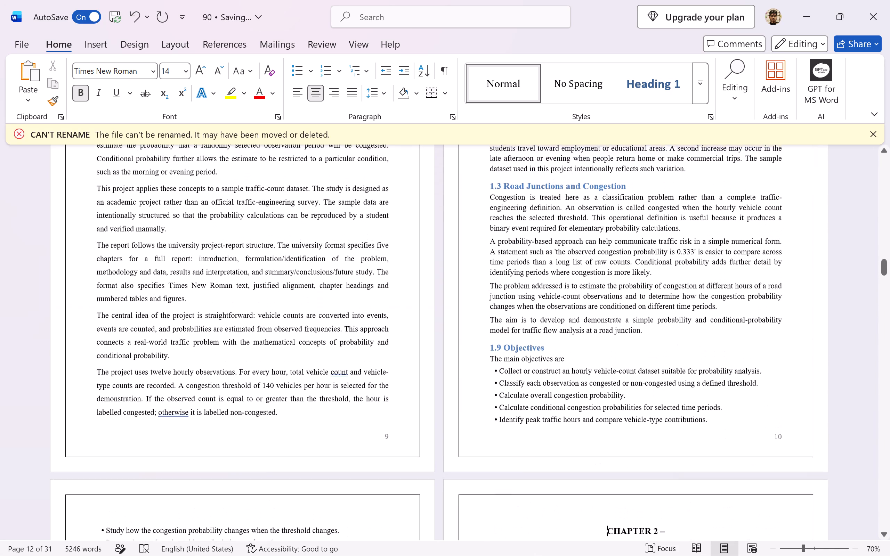
pyautogui.scroll(-1, 330, 415)
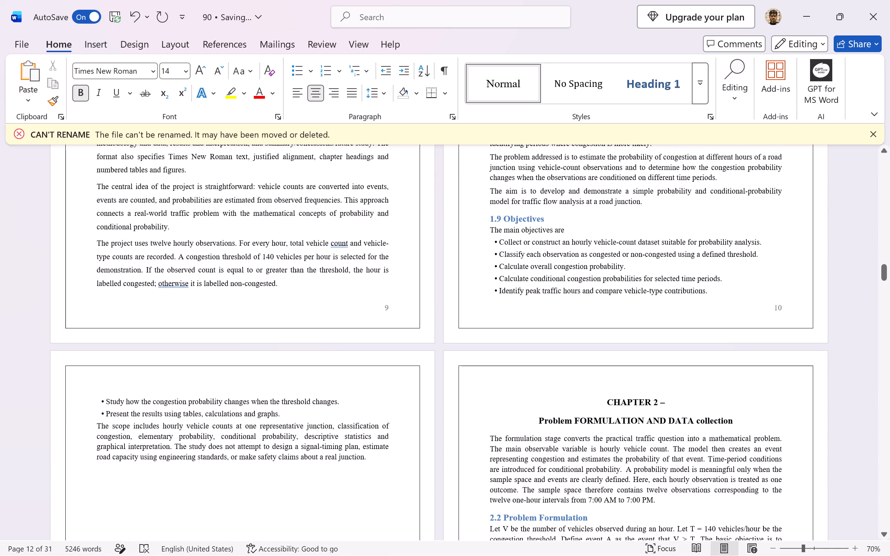
pyautogui.moveTo(367, 459); pyautogui.dragTo(108, 390)
pyautogui.press('BackSpace')
pyautogui.press('BackSpace')
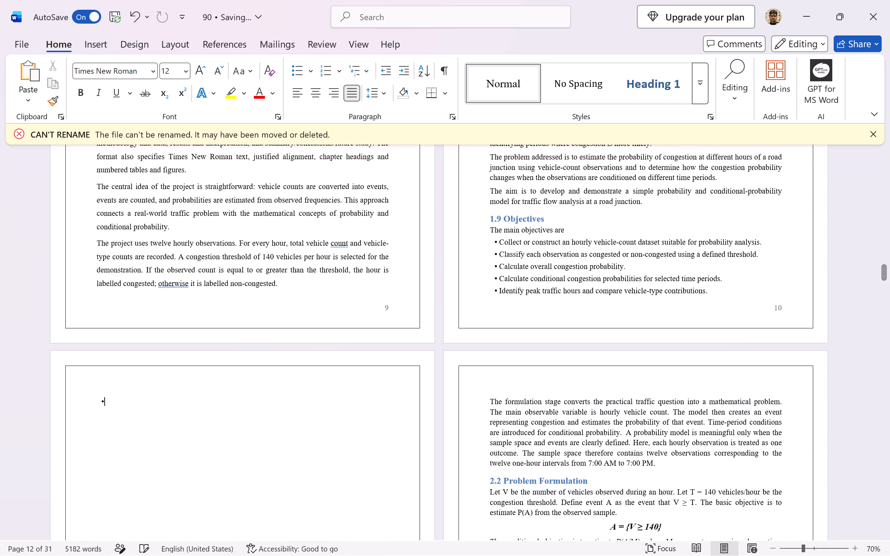
pyautogui.press('BackSpace')
pyautogui.press('BackSpace')
pyautogui.press('BackSpace')
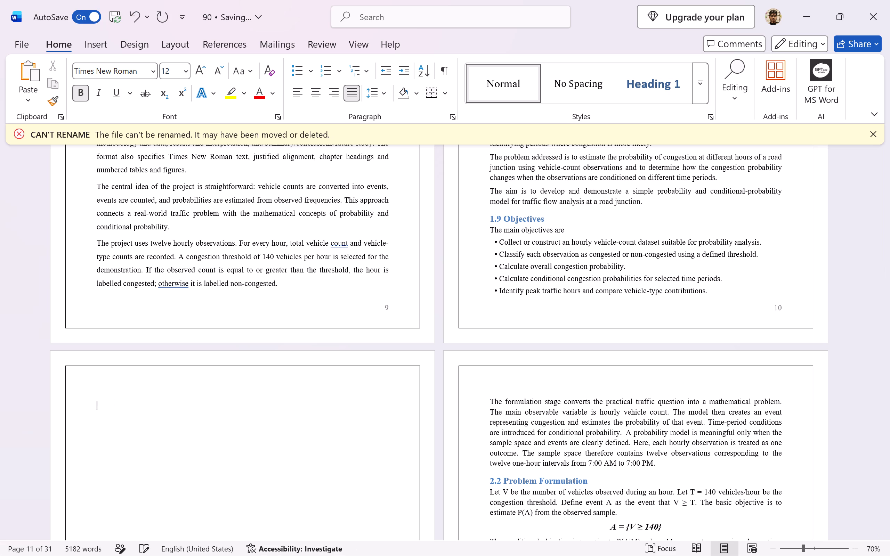
pyautogui.press('BackSpace')
pyautogui.press('BackSpace')
pyautogui.press('BackSpace')
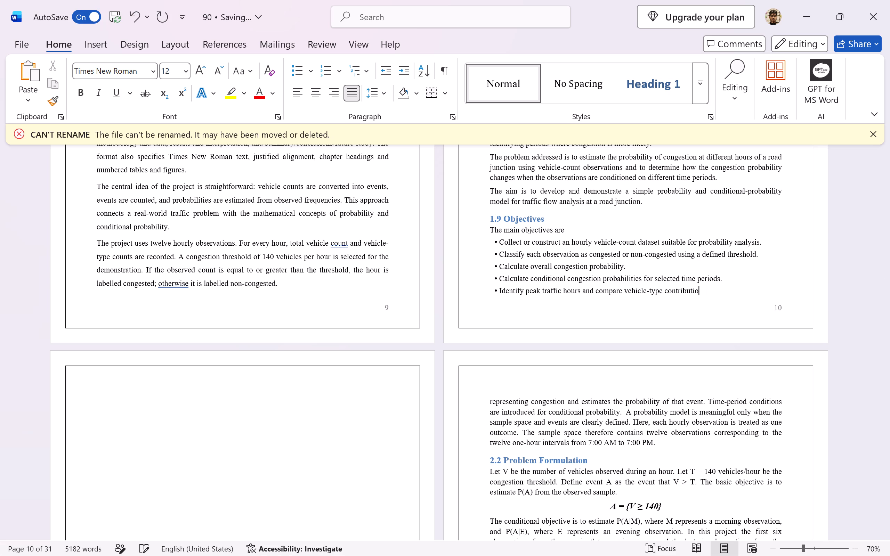
pyautogui.hotkey('ctrl', 'z')
pyautogui.hotkey('ctrl', 'z')
# Insert three blank paragraphs before the "CHAPTER 2 –" heading to move it back to the start of page 12.
pyautogui.scroll(-2, 108, 390)
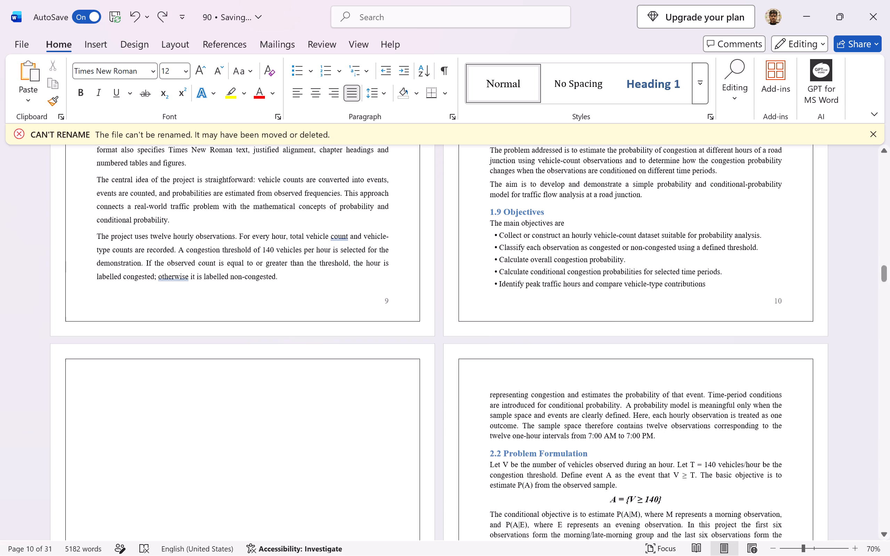
pyautogui.scroll(-3, 108, 390)
pyautogui.click(172, 346)
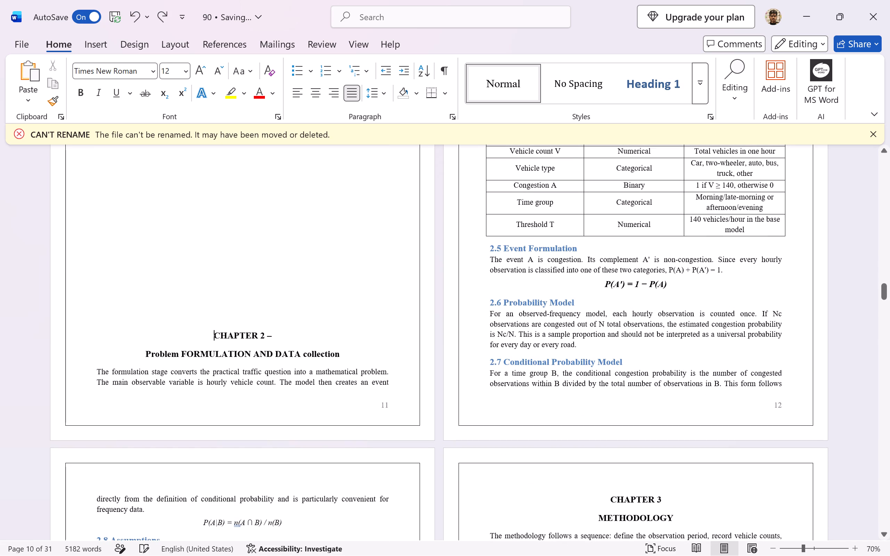
pyautogui.press('Return')
pyautogui.press('Return')
pyautogui.press('Return')
pyautogui.scroll(1, 172, 346)
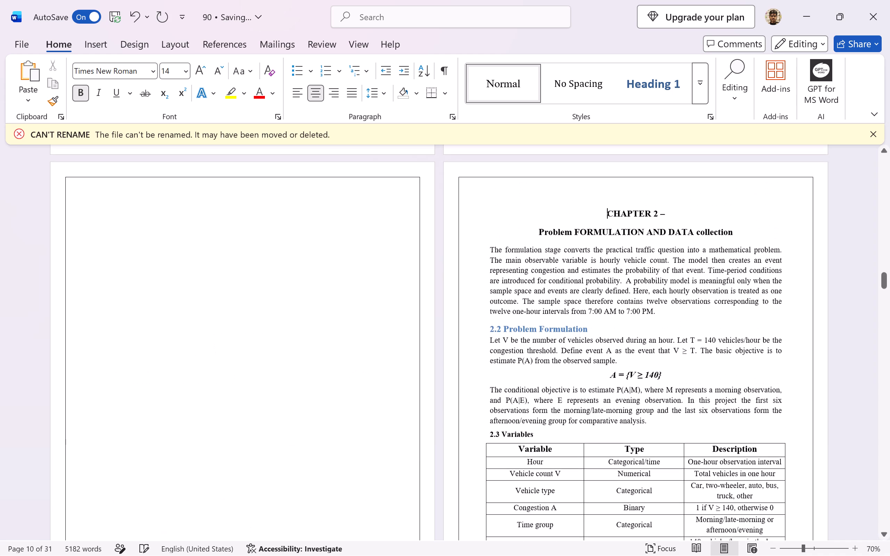
pyautogui.click(598, 207)
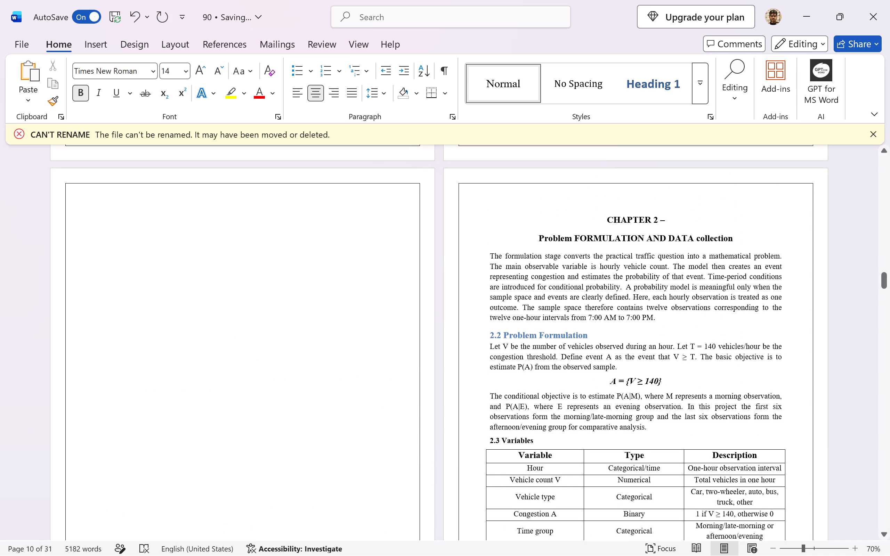
pyautogui.click(622, 197)
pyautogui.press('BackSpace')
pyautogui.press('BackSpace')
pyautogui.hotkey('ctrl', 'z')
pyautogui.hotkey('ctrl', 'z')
# Delete all blank paragraphs before the "CHAPTER 2 –" heading, back to the end of the last objective bullet on page 10.
pyautogui.press('Left')
pyautogui.press('Left')
pyautogui.press('BackSpace')
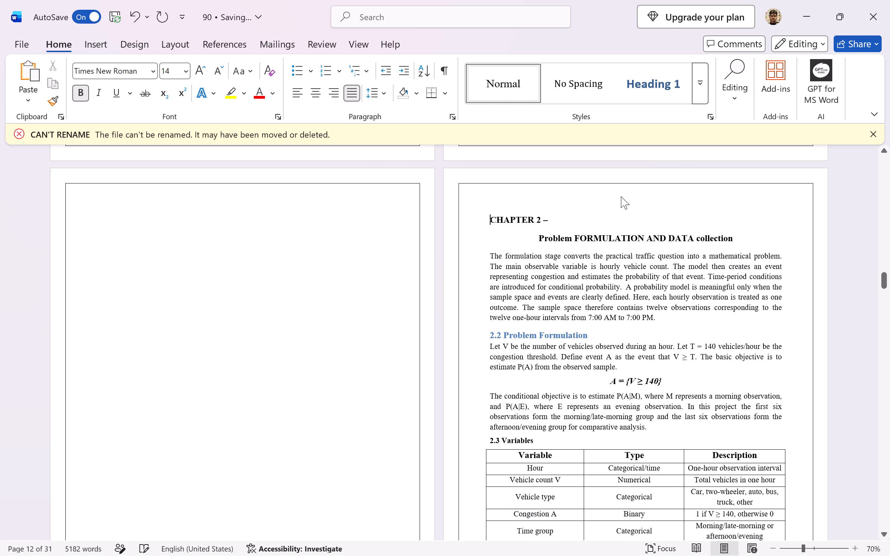
pyautogui.press('BackSpace')
pyautogui.press('BackSpace')
pyautogui.press('BackSpace')
pyautogui.press('BackSpace')
pyautogui.press('BackSpace')
pyautogui.press('BackSpace')
pyautogui.press('BackSpace')
pyautogui.press('BackSpace')
pyautogui.press('BackSpace')
pyautogui.press('BackSpace')
pyautogui.press('BackSpace')
pyautogui.press('BackSpace')
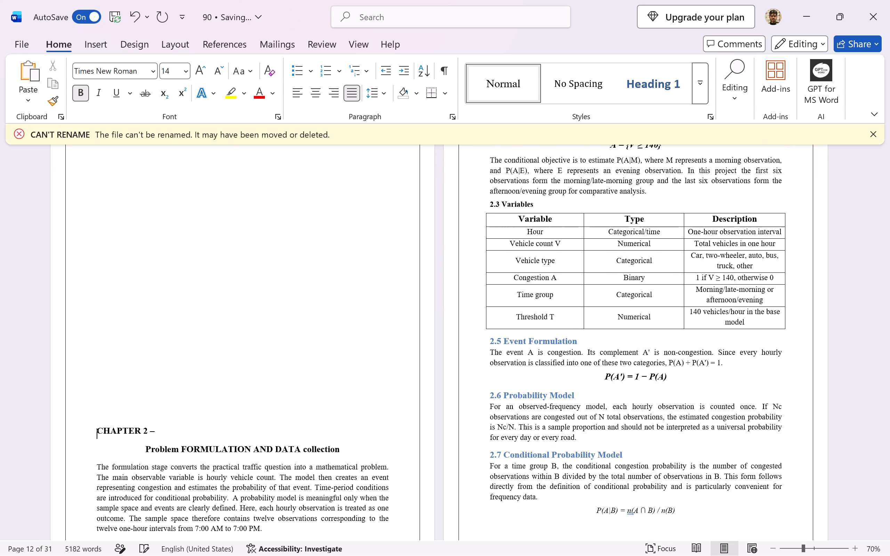
pyautogui.press('BackSpace')
pyautogui.press('BackSpace')
pyautogui.press('BackSpace')
pyautogui.press('BackSpace')
pyautogui.press('BackSpace')
pyautogui.press('BackSpace')
pyautogui.press('BackSpace')
pyautogui.press('BackSpace')
pyautogui.press('BackSpace')
pyautogui.press('BackSpace')
pyautogui.press('BackSpace')
pyautogui.press('BackSpace')
pyautogui.press('BackSpace')
pyautogui.press('BackSpace')
pyautogui.press('BackSpace')
pyautogui.press('BackSpace')
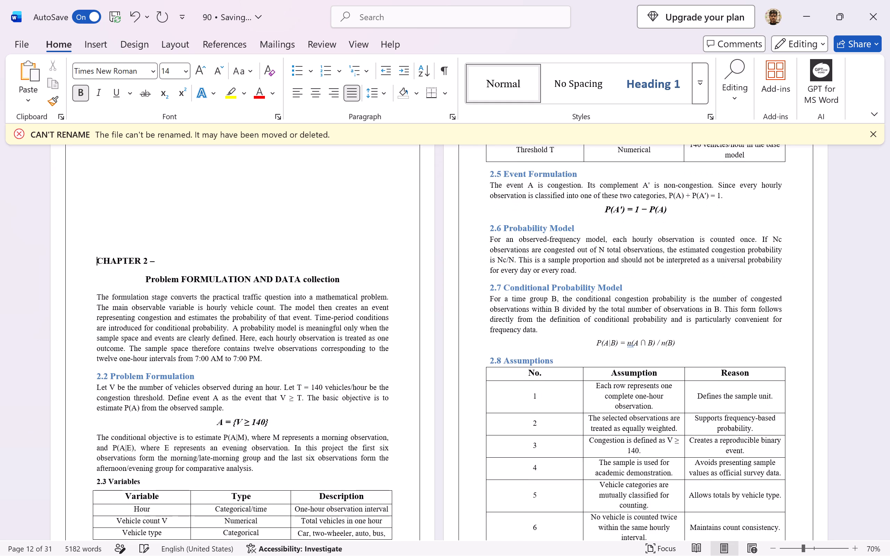
pyautogui.press('BackSpace')
pyautogui.press('BackSpace')
pyautogui.press('BackSpace')
pyautogui.scroll(1, 621, 196)
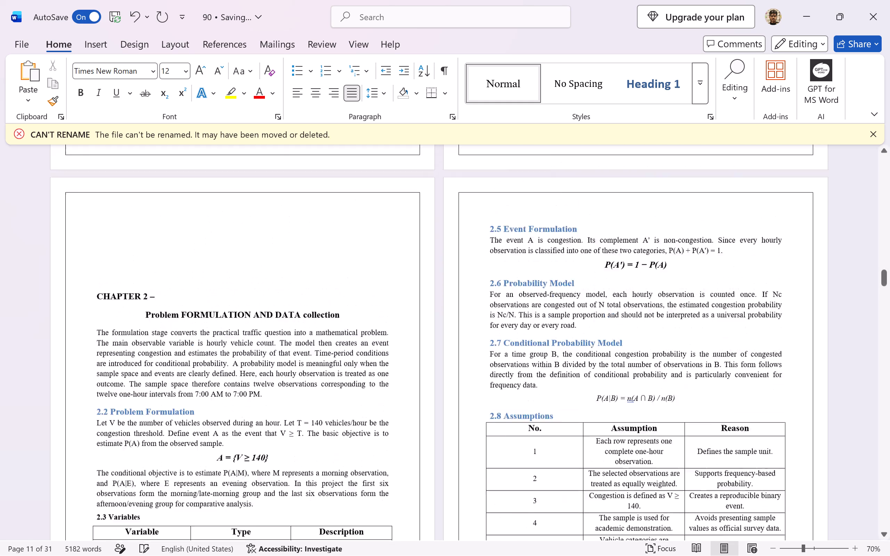
pyautogui.scroll(1, 621, 196)
pyautogui.press('BackSpace')
pyautogui.press('BackSpace')
pyautogui.press('BackSpace')
pyautogui.press('BackSpace')
pyautogui.press('BackSpace')
pyautogui.press('BackSpace')
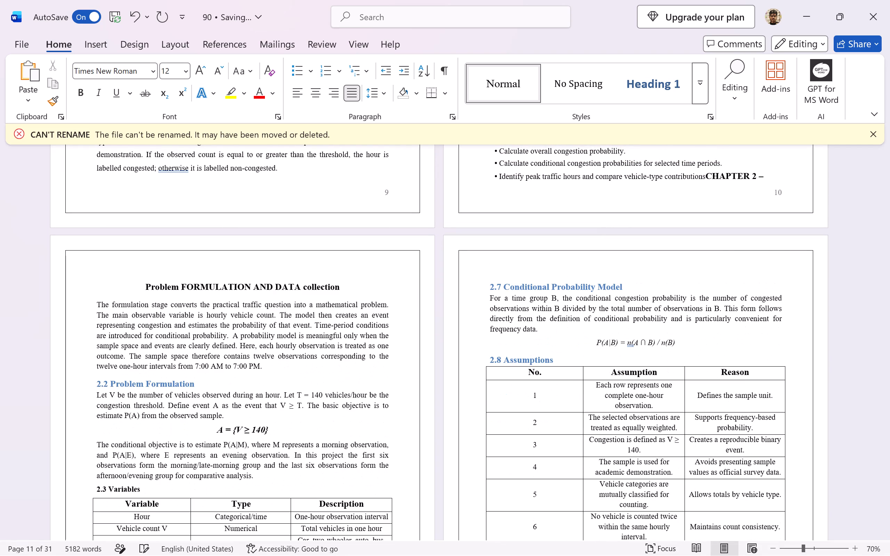
# Put the "CHAPTER 2 –" heading on its own line after the last objective bullet and indent it with spaces to sit roughly centred.
pyautogui.press('Return')
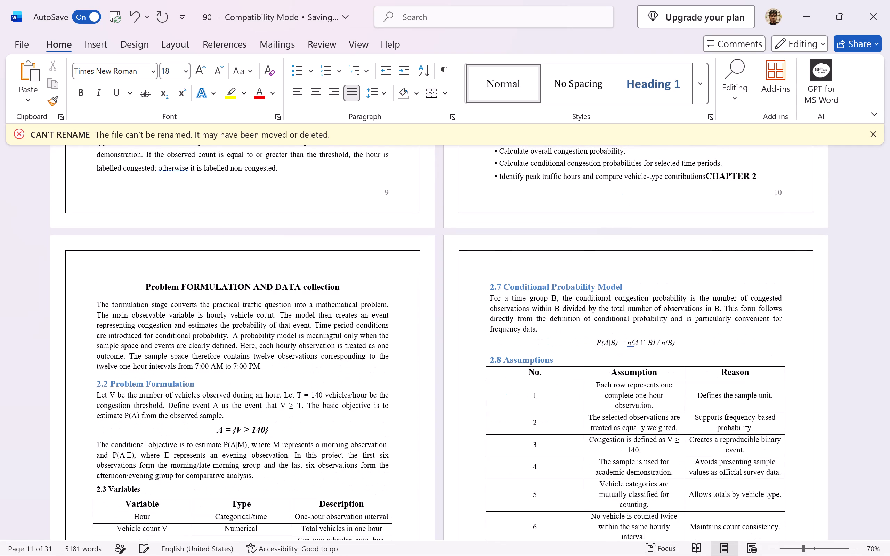
pyautogui.press('space')
pyautogui.press('space')
pyautogui.press('space')
pyautogui.press('space')
pyautogui.press('space')
pyautogui.press('space')
pyautogui.press('space')
pyautogui.press('space')
pyautogui.press('space')
pyautogui.press('space')
pyautogui.press('space')
pyautogui.press('space')
pyautogui.press('space')
pyautogui.press('space')
pyautogui.press('space')
pyautogui.press('space')
pyautogui.press('space')
pyautogui.press('space')
pyautogui.press('space')
pyautogui.press('space')
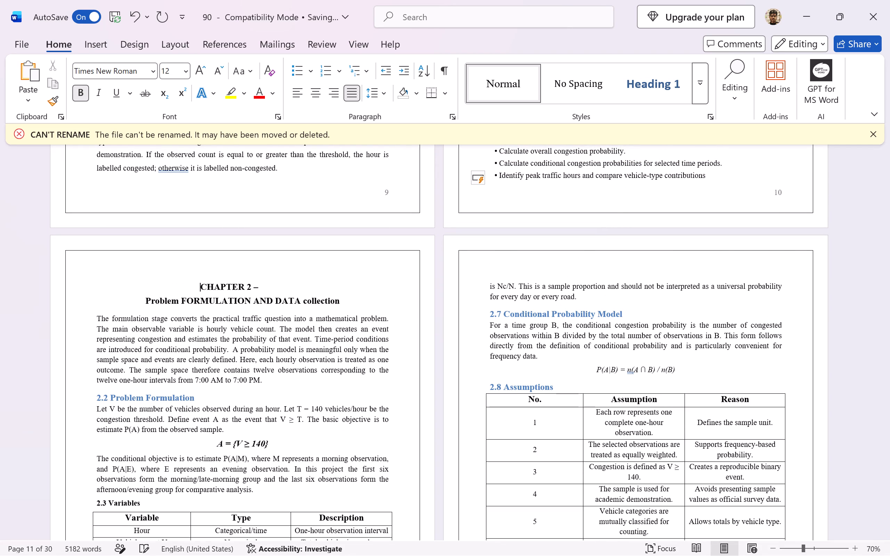
# Remove the trailing dash from the "CHAPTER 2 –" heading.
pyautogui.press('Right')
pyautogui.press('Right')
pyautogui.press('Right')
pyautogui.press('Right')
pyautogui.press('Right')
pyautogui.press('Right')
pyautogui.press('Right')
pyautogui.press('Right')
pyautogui.press('Right')
pyautogui.press('Right')
pyautogui.press('Right')
pyautogui.press('BackSpace')
# Select the abstract's body paragraph and look at its line spacing options without applying one.
pyautogui.scroll(-6, 619, 197)
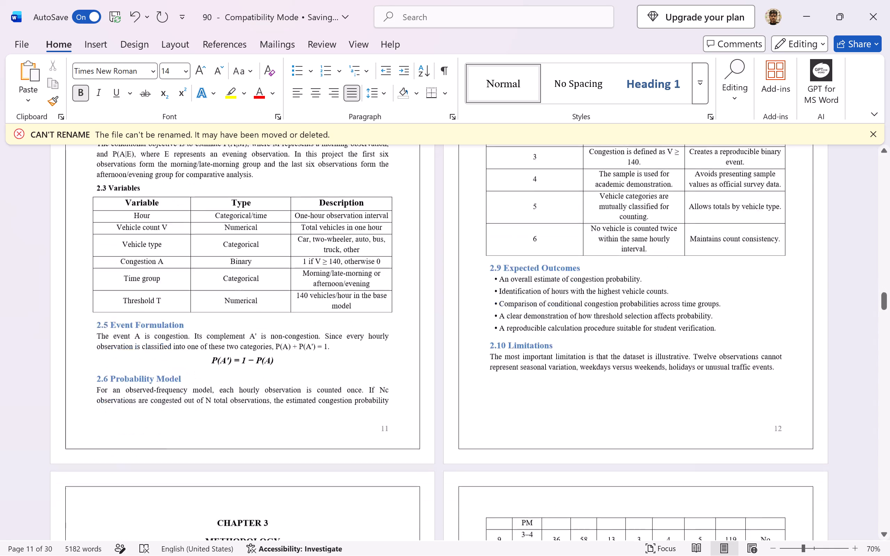
pyautogui.scroll(-2, 619, 197)
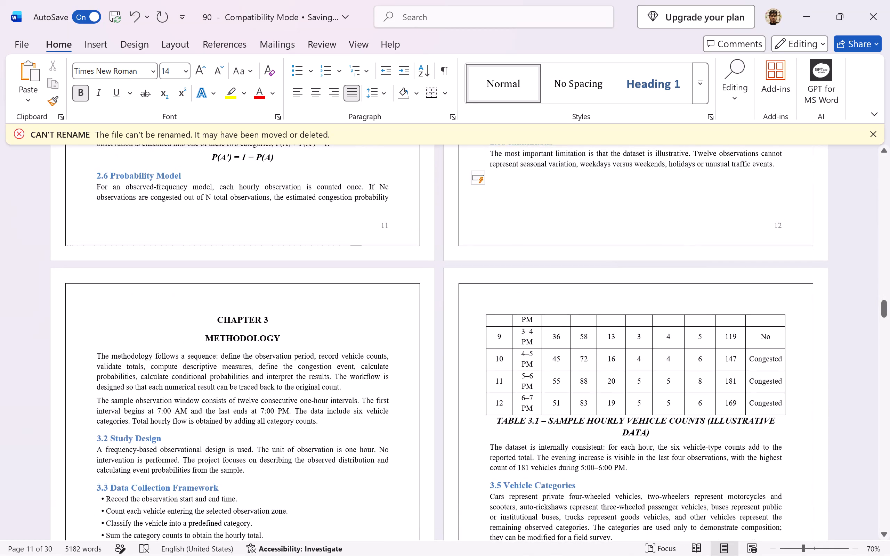
pyautogui.scroll(9, 619, 197)
pyautogui.moveTo(489, 204); pyautogui.dragTo(598, 350)
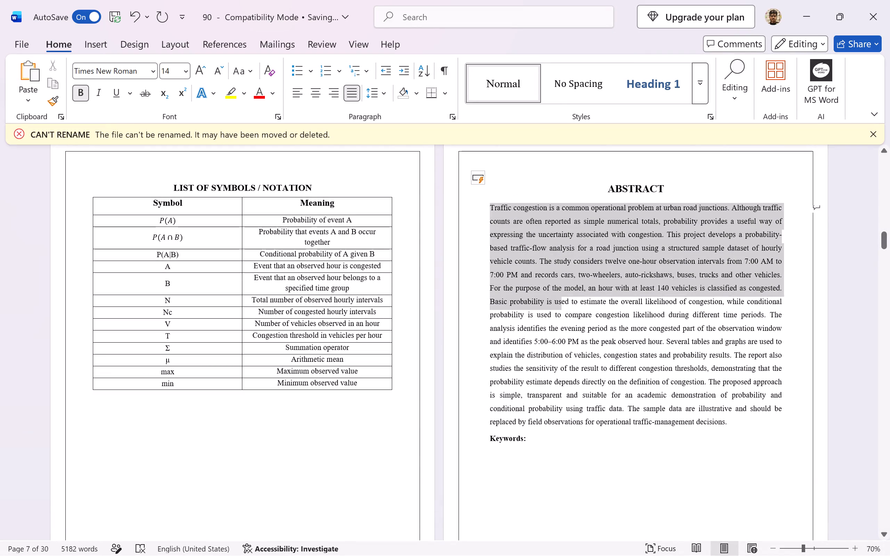
pyautogui.moveTo(598, 350); pyautogui.dragTo(741, 438)
pyautogui.hscroll(1, 662, 399)
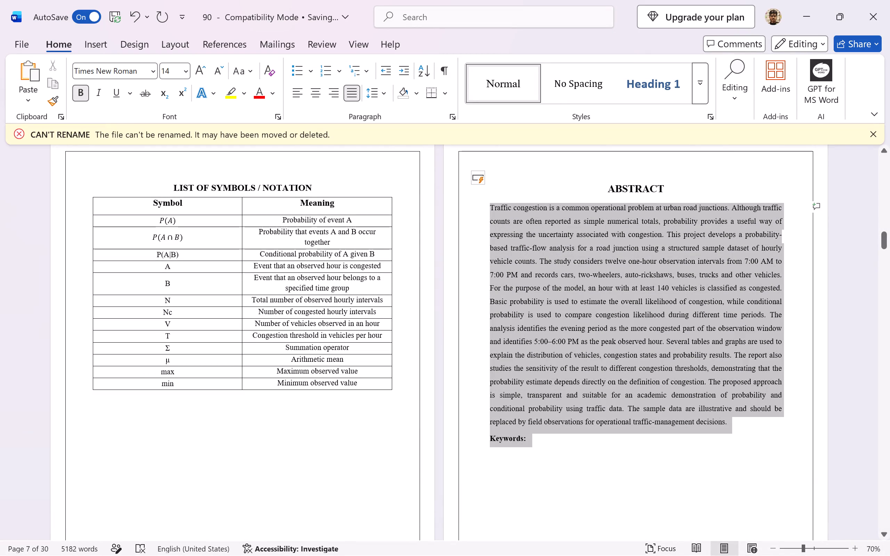
pyautogui.moveTo(741, 438); pyautogui.dragTo(553, 237)
pyautogui.scroll(-1, 727, 400)
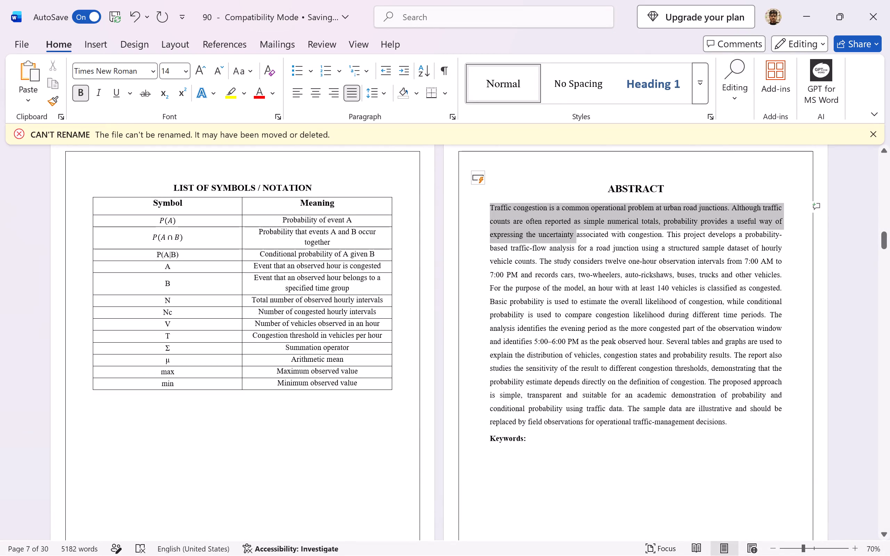
pyautogui.moveTo(553, 237); pyautogui.dragTo(595, 311)
pyautogui.scroll(1, 560, 246)
pyautogui.click(595, 311)
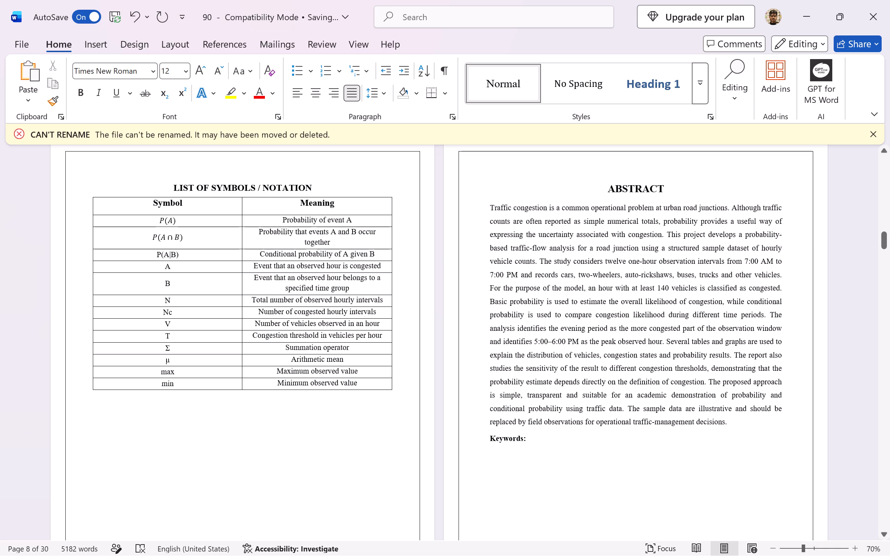
pyautogui.moveTo(490, 208); pyautogui.dragTo(725, 424)
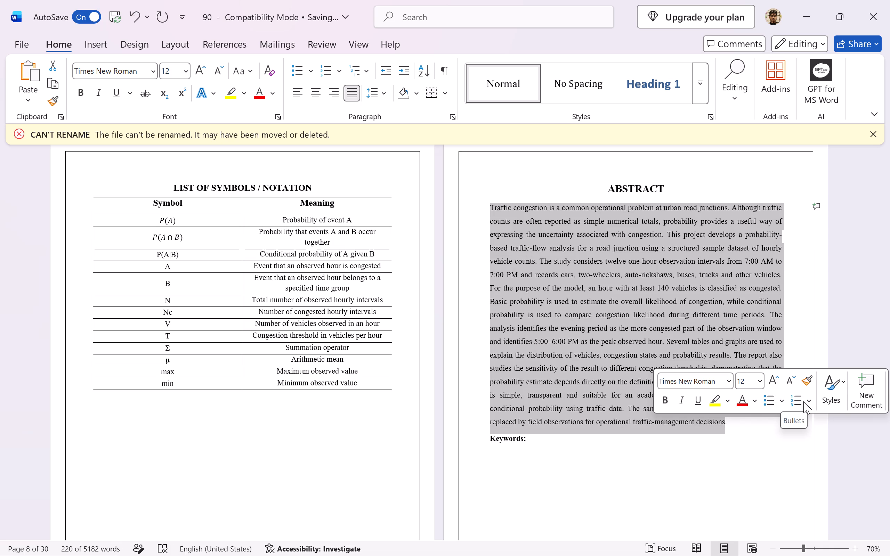
pyautogui.click(378, 99)
pyautogui.click(380, 373)
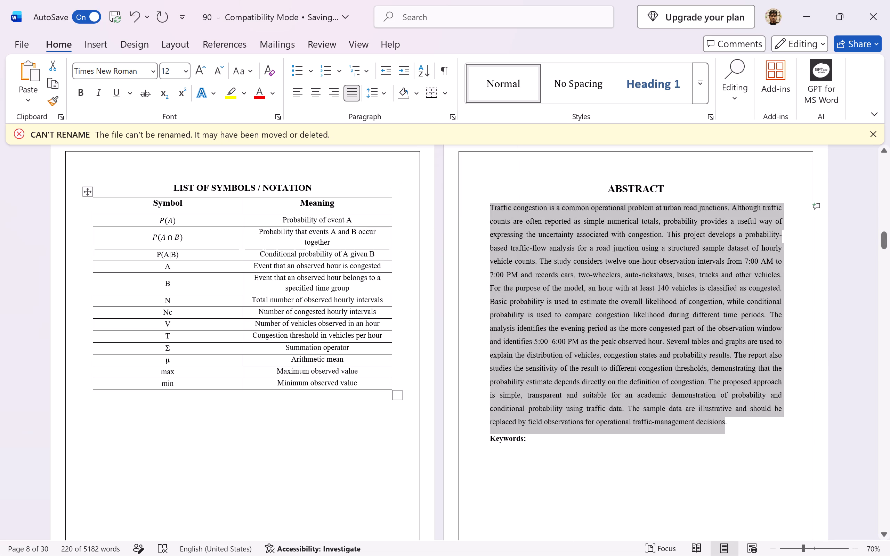
pyautogui.click(377, 488)
# Examine the page layout from the abstract through to the references, then return to the Chapter 4 analysis tables.
pyautogui.scroll(-7, 377, 488)
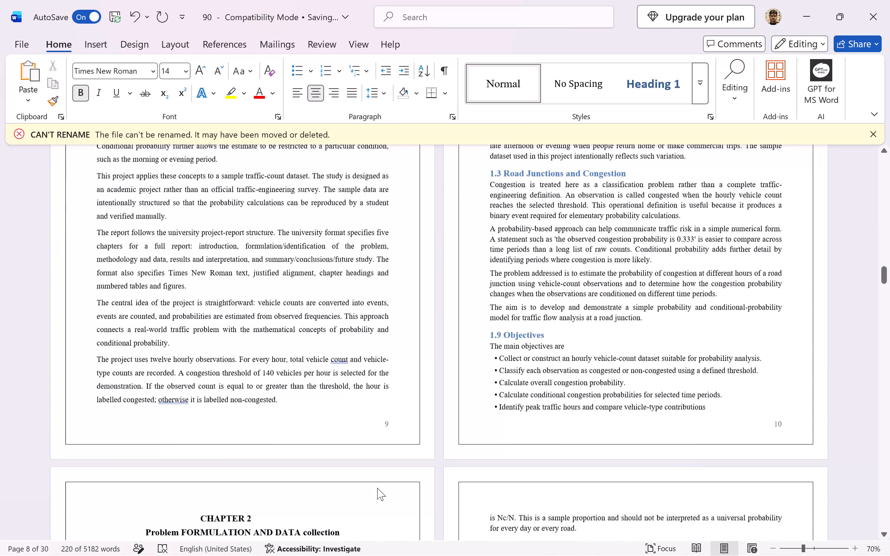
pyautogui.scroll(-9, 377, 488)
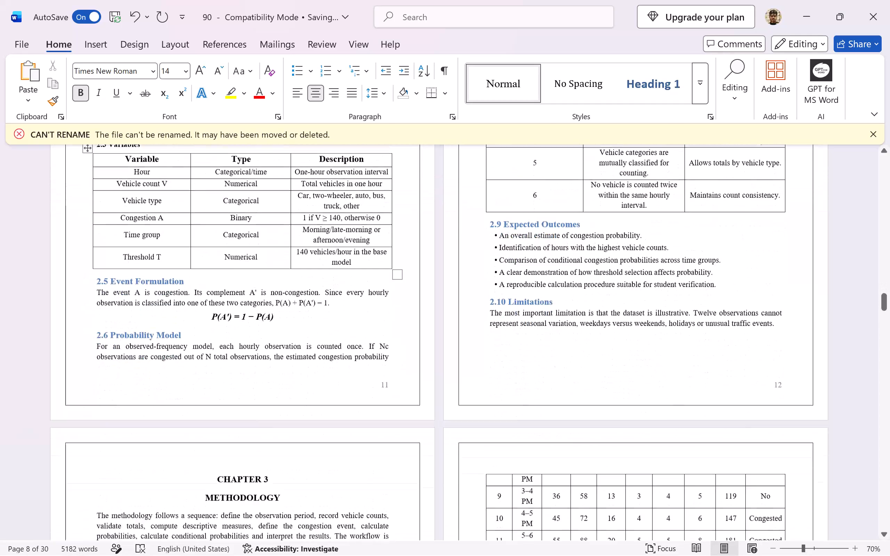
pyautogui.scroll(-9, 377, 488)
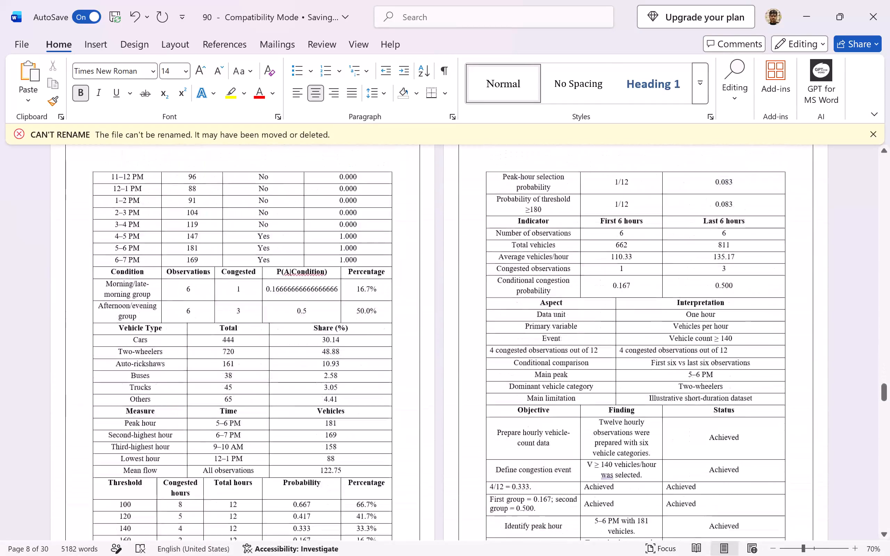
pyautogui.scroll(-5, 377, 488)
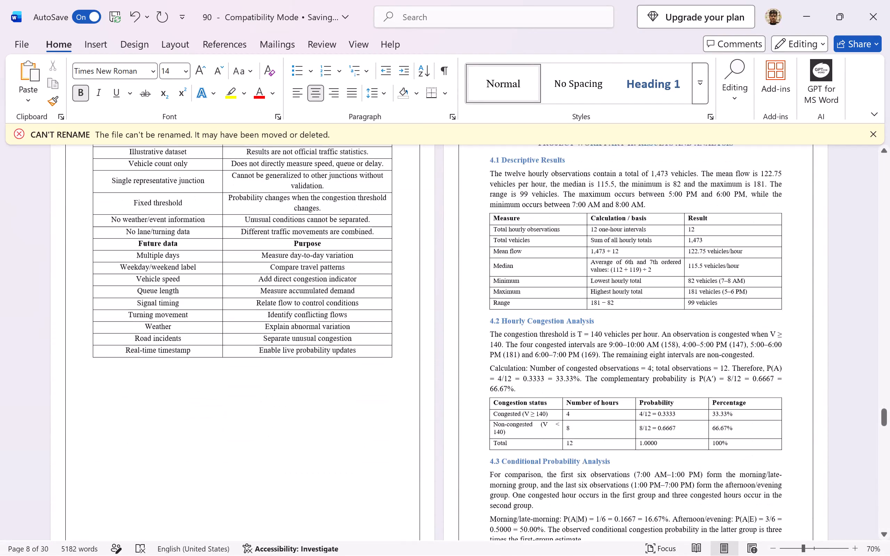
pyautogui.scroll(-8, 377, 488)
pyautogui.scroll(2, 377, 488)
pyautogui.scroll(-2, 377, 488)
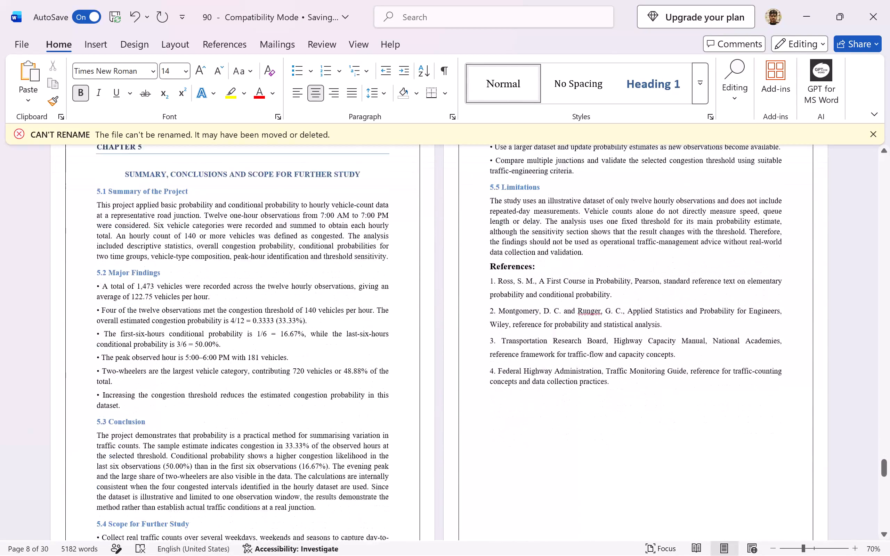
pyautogui.scroll(-2, 377, 488)
pyautogui.scroll(2, 377, 488)
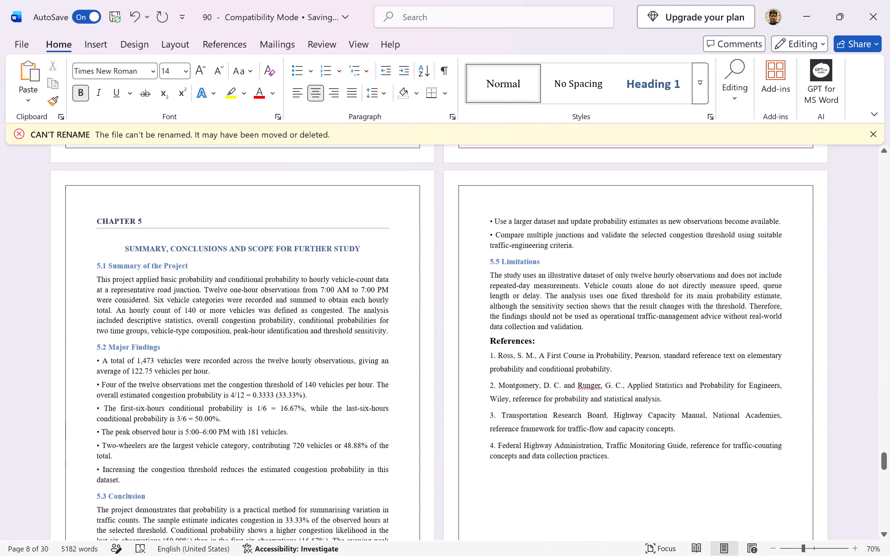
pyautogui.scroll(4, 377, 488)
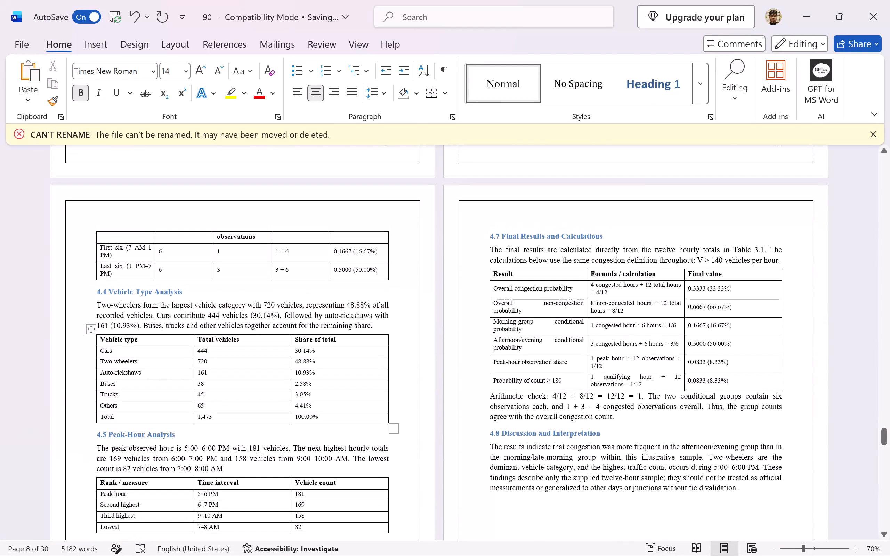
pyautogui.scroll(1, 377, 488)
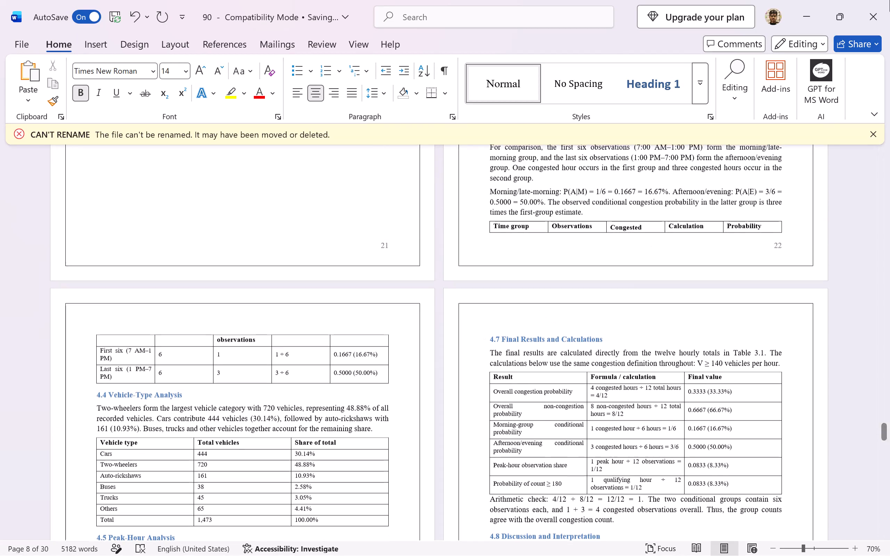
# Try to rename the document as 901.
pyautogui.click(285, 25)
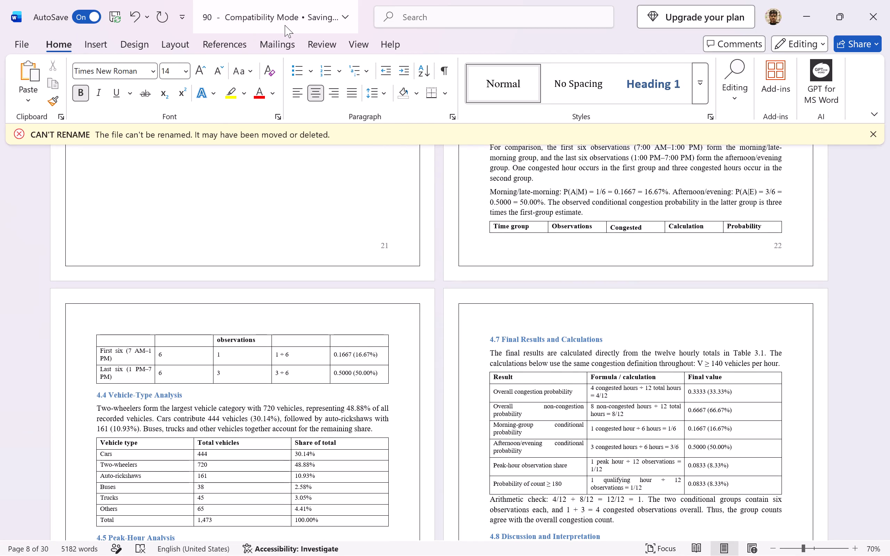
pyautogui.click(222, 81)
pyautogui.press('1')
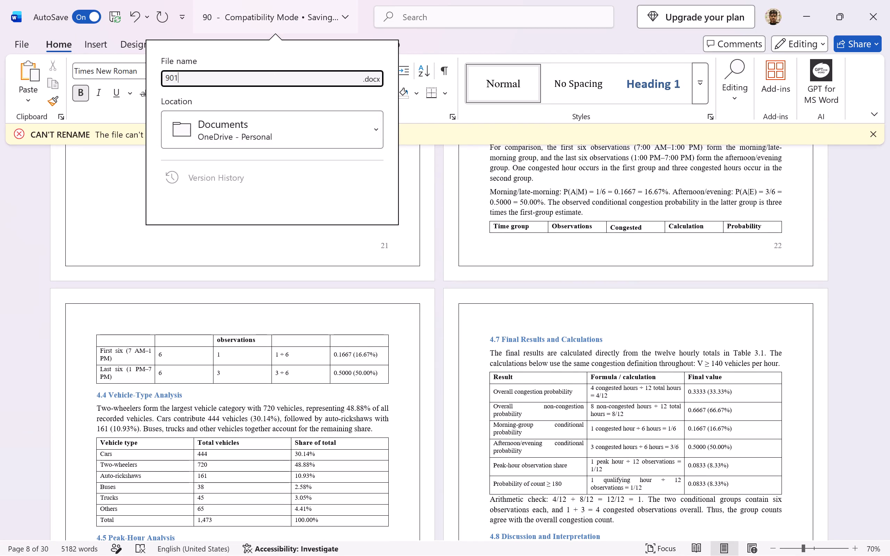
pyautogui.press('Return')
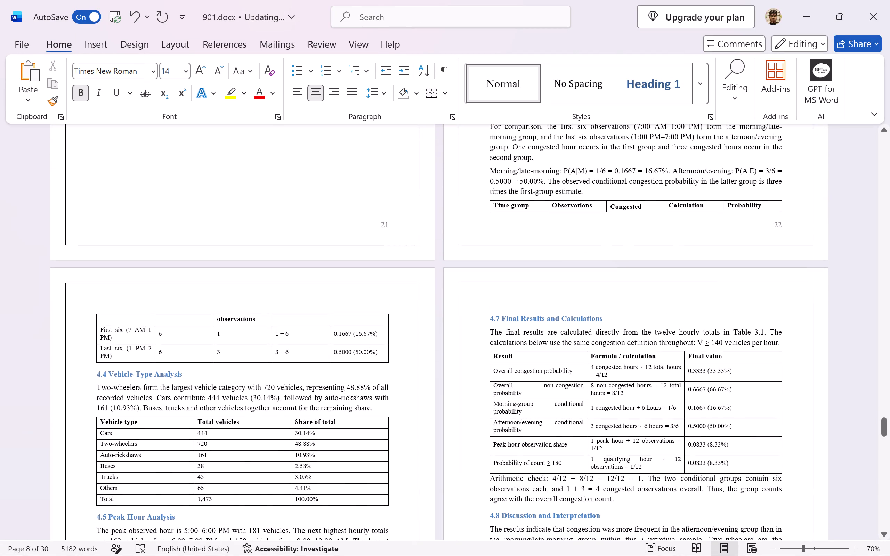
# Examine the page layout backwards from the Chapter 4 results to the start of Chapter 3.
pyautogui.scroll(6, 319, 177)
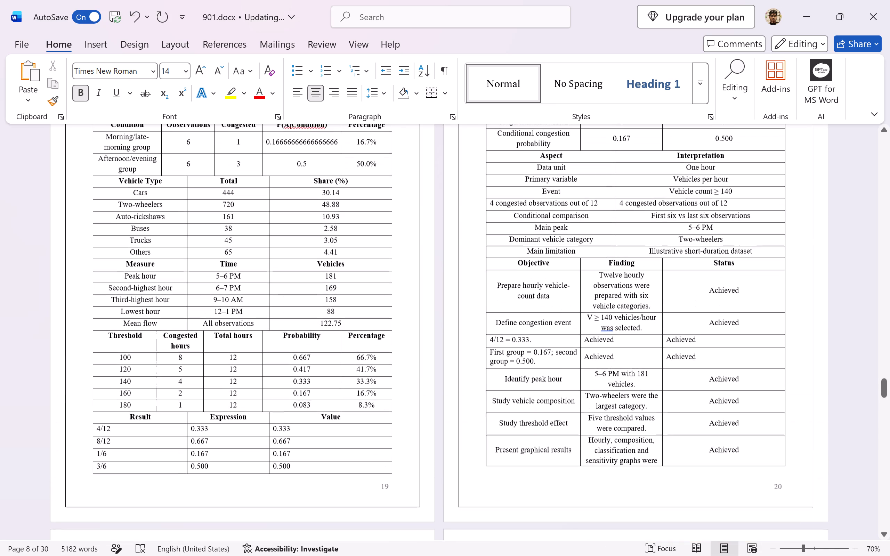
pyautogui.scroll(2, 319, 177)
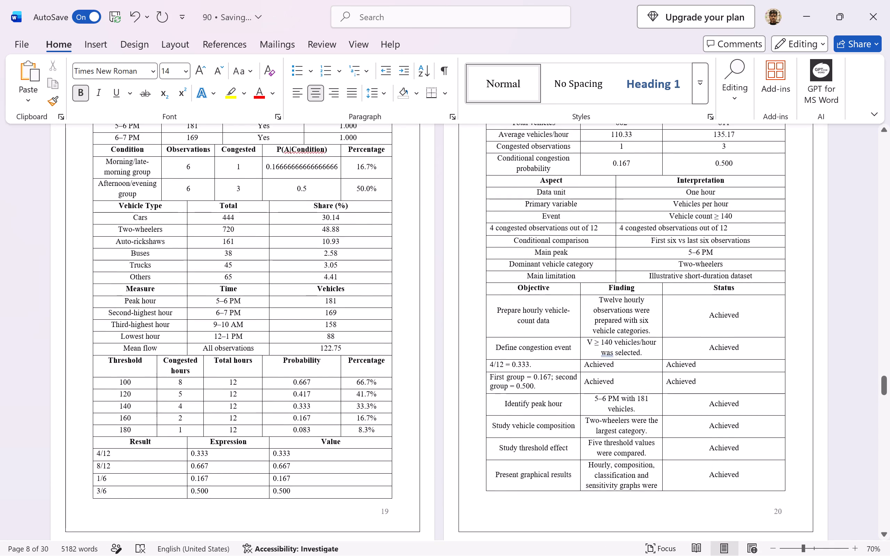
pyautogui.scroll(5, 319, 177)
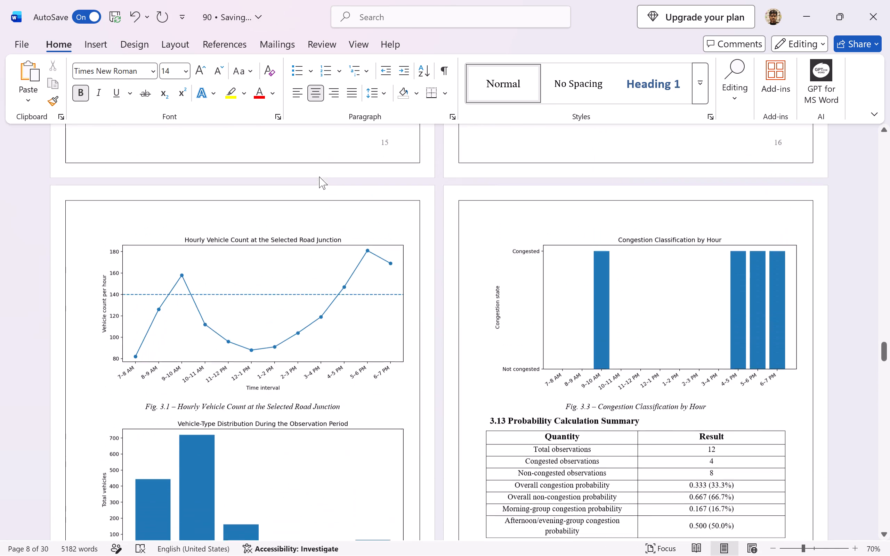
pyautogui.scroll(3, 332, 266)
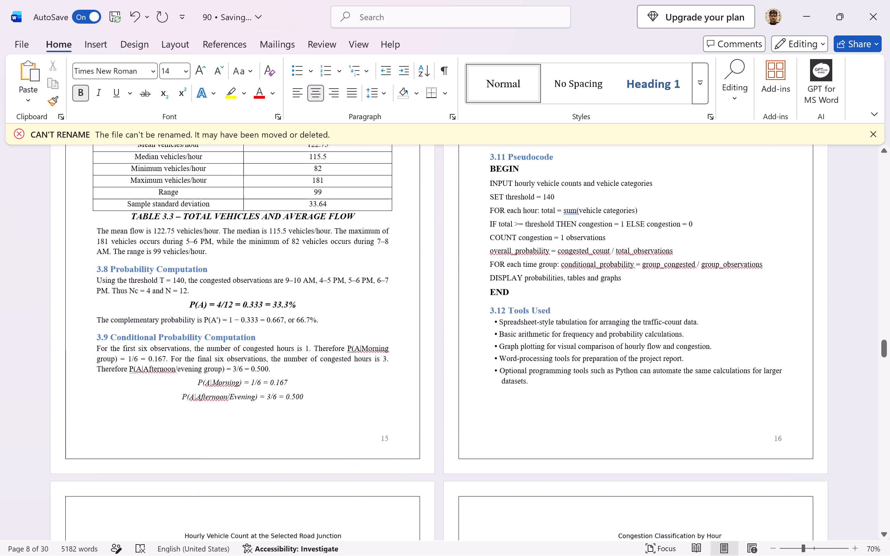
pyautogui.scroll(3, 332, 266)
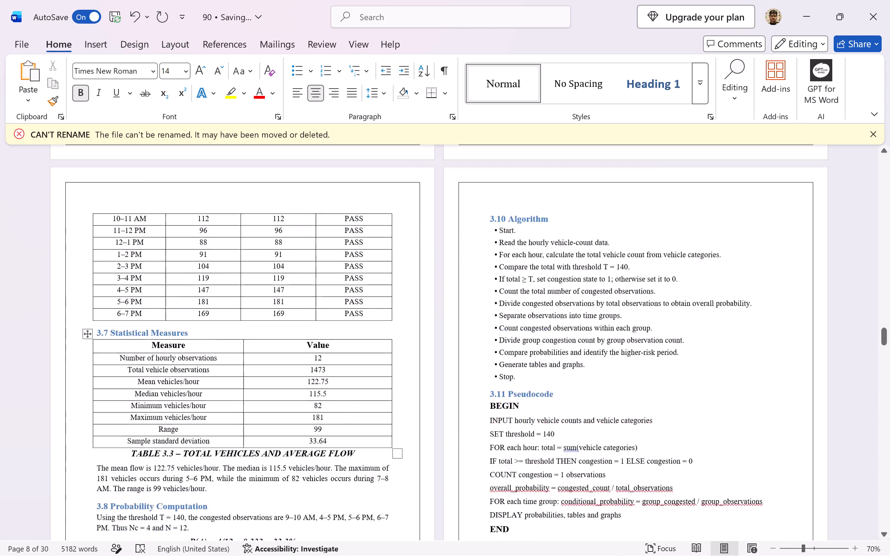
pyautogui.scroll(4, 332, 266)
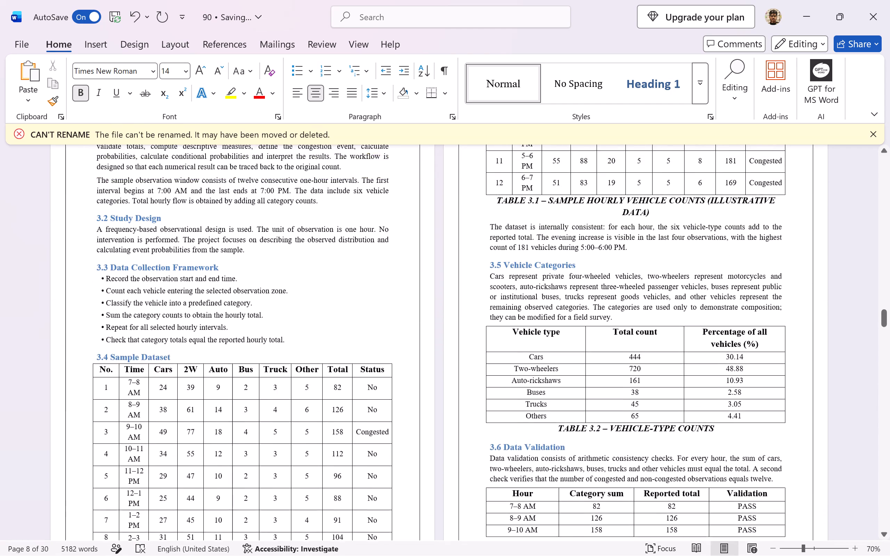
pyautogui.scroll(2, 332, 266)
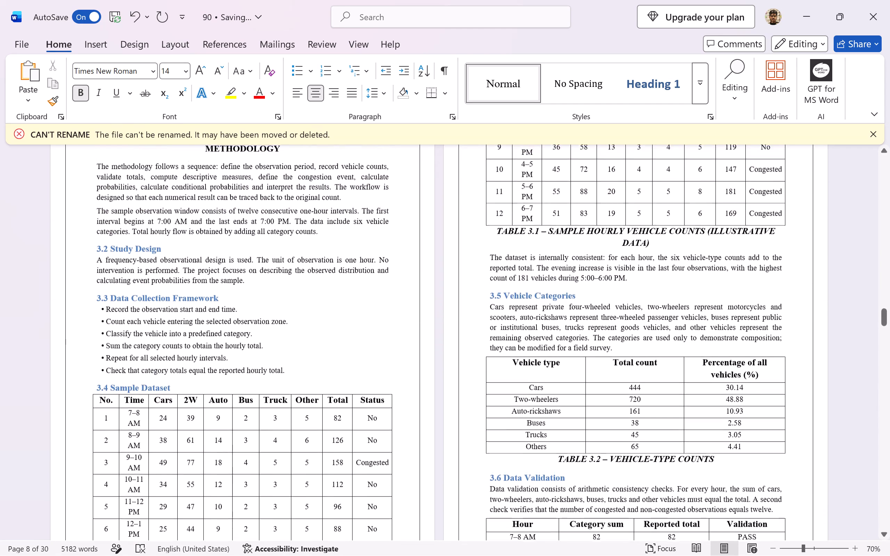
# Check the pages of document 90 back from Chapter 3 to Chapter 1 and close the document.
pyautogui.scroll(4, 332, 266)
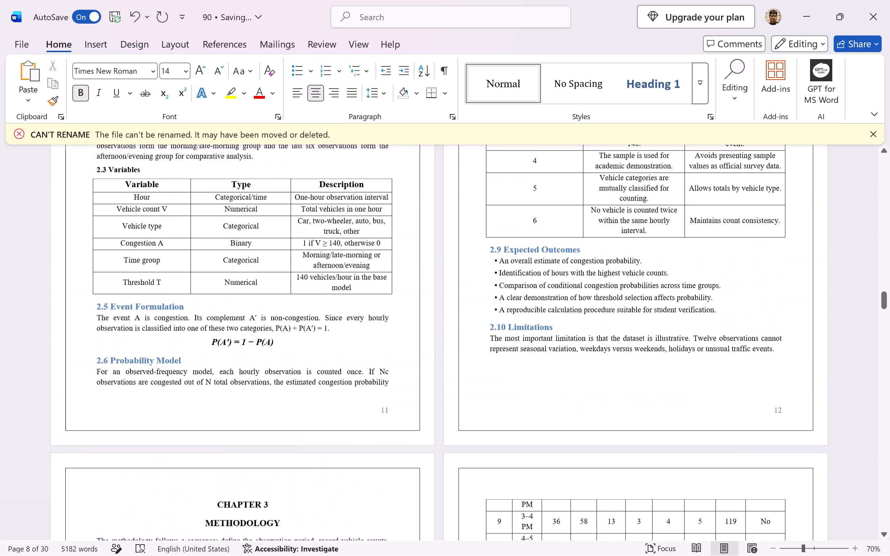
pyautogui.scroll(6, 332, 266)
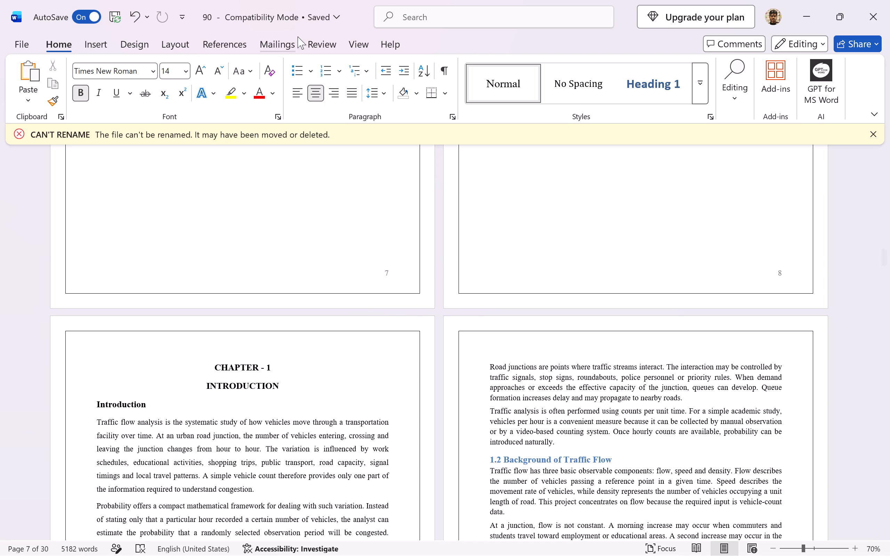
pyautogui.click(314, 0)
pyautogui.click(510, 302)
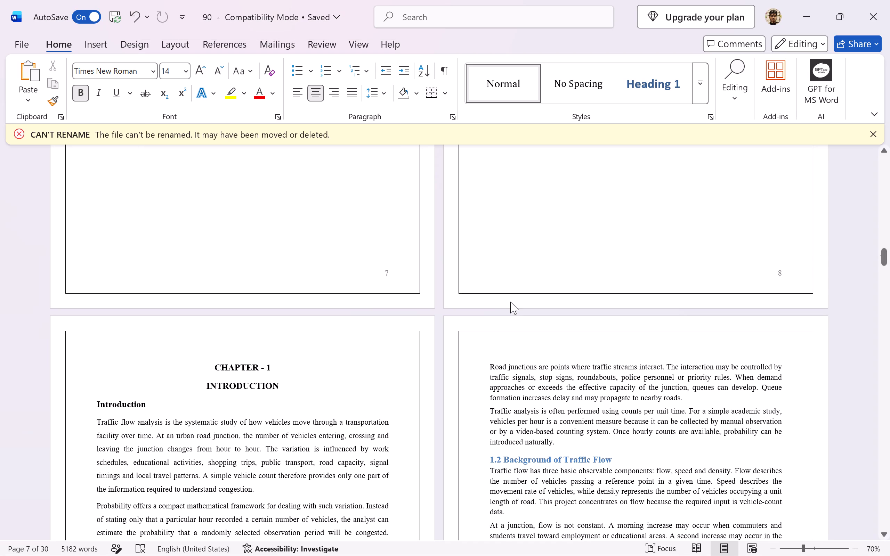
pyautogui.click(889, 0)
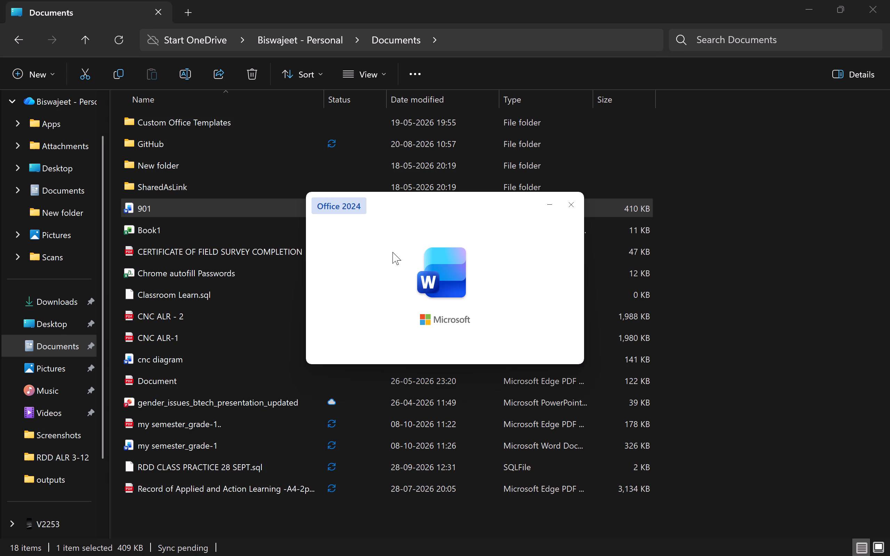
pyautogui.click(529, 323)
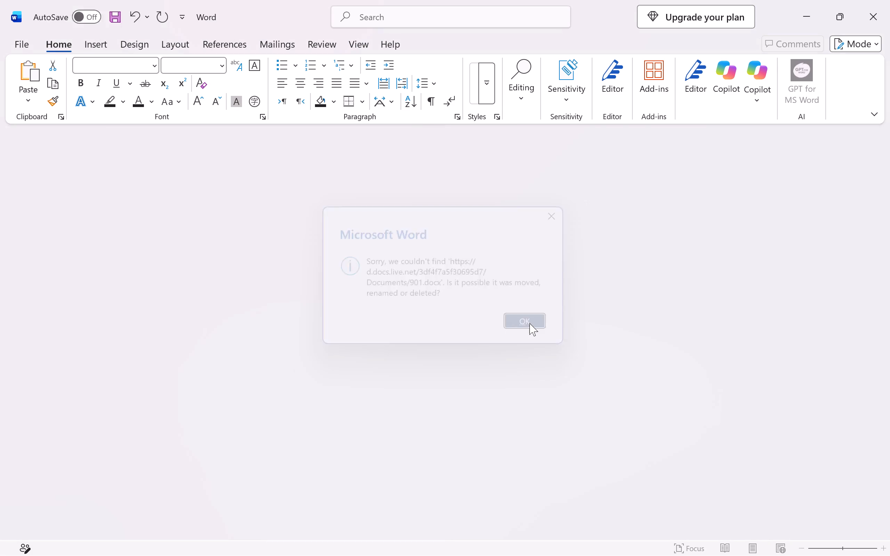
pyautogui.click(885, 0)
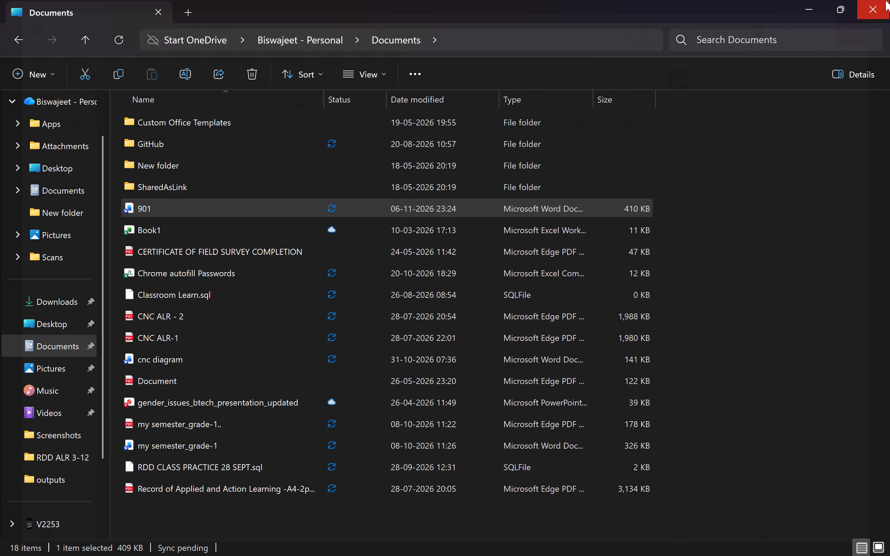
# Check the Home, Downloads and Desktop locations for the report, and open the Word document 90 from the Documents folder.
pyautogui.scroll(3, 144, 241)
pyautogui.scroll(-4, 144, 241)
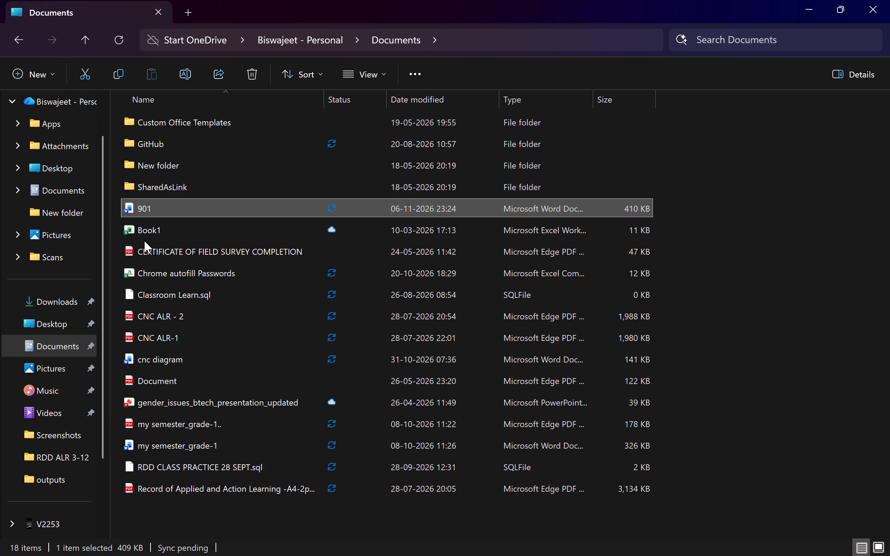
pyautogui.scroll(7, 66, 116)
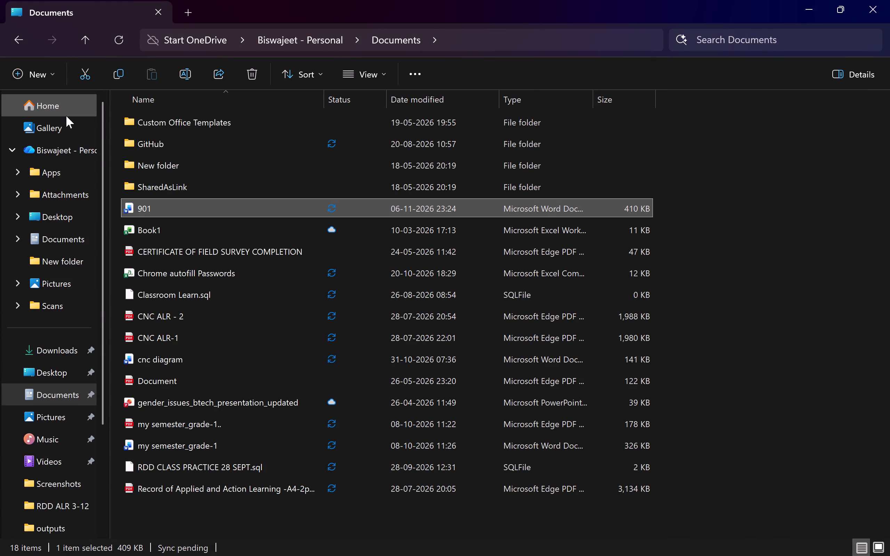
pyautogui.click(52, 104)
pyautogui.scroll(-1, 191, 241)
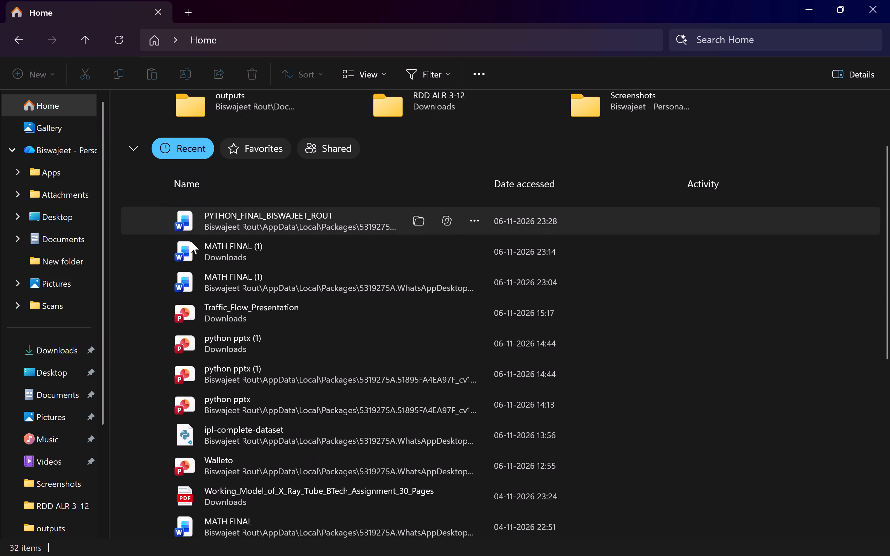
pyautogui.scroll(-1, 191, 241)
pyautogui.click(61, 355)
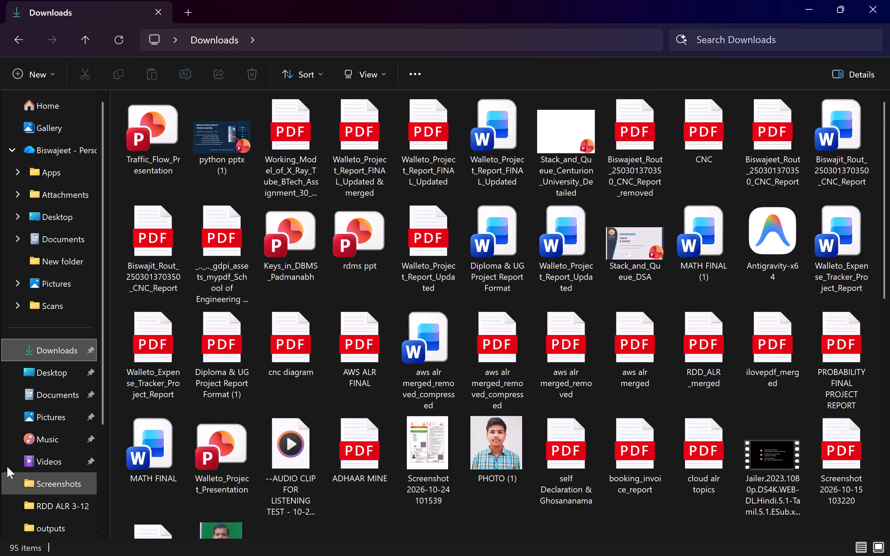
pyautogui.click(46, 367)
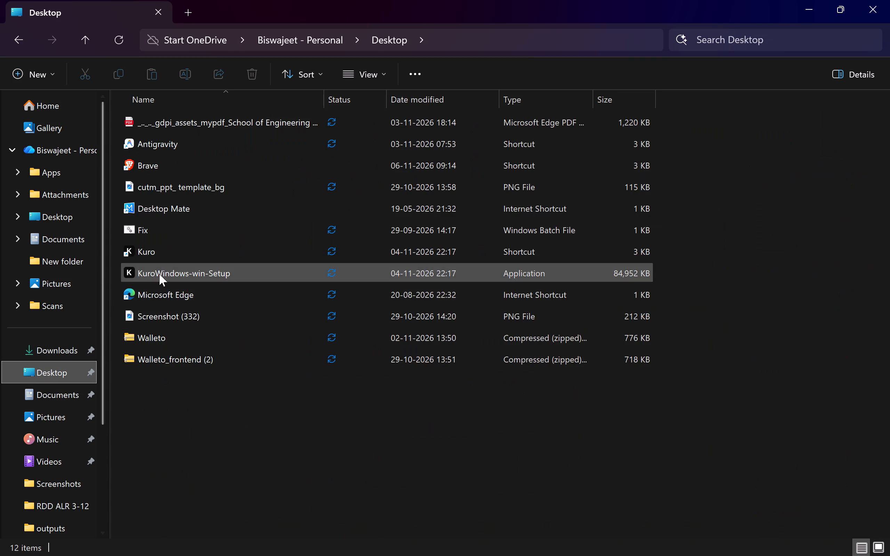
pyautogui.click(55, 231)
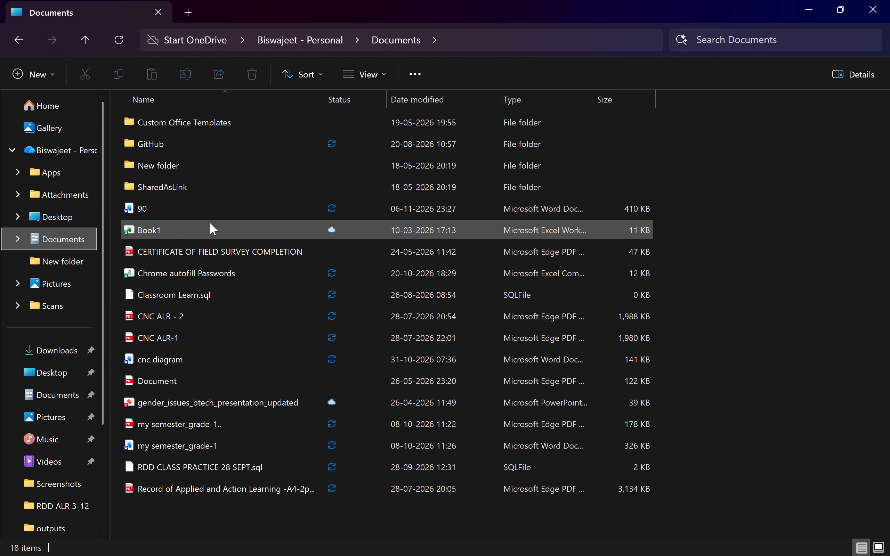
pyautogui.doubleClick(189, 205)
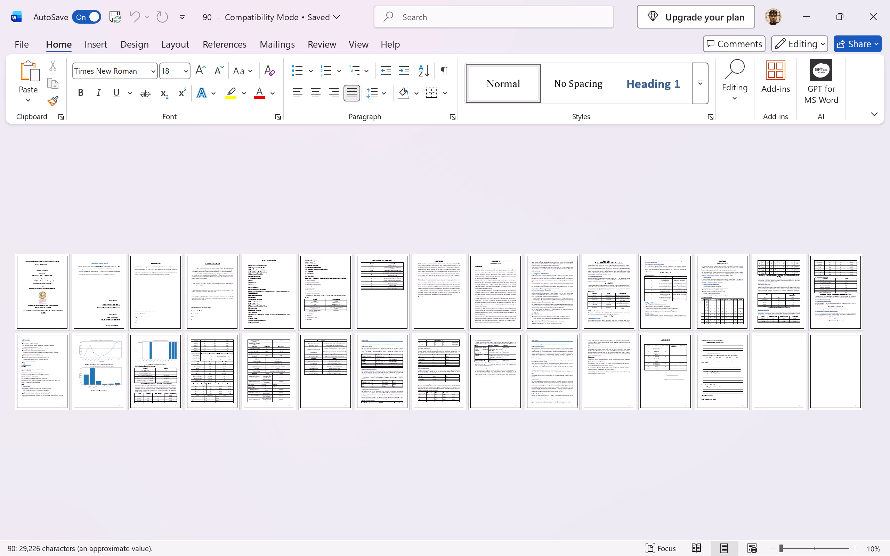
# Skim all pages of document 90 in a multi-page overview, from the title page through the course outcome form and final pages.
pyautogui.keyDown('ctrl'); pyautogui.scroll(6, 197, 212); pyautogui.keyUp('ctrl')
pyautogui.hscroll(1, 197, 212)
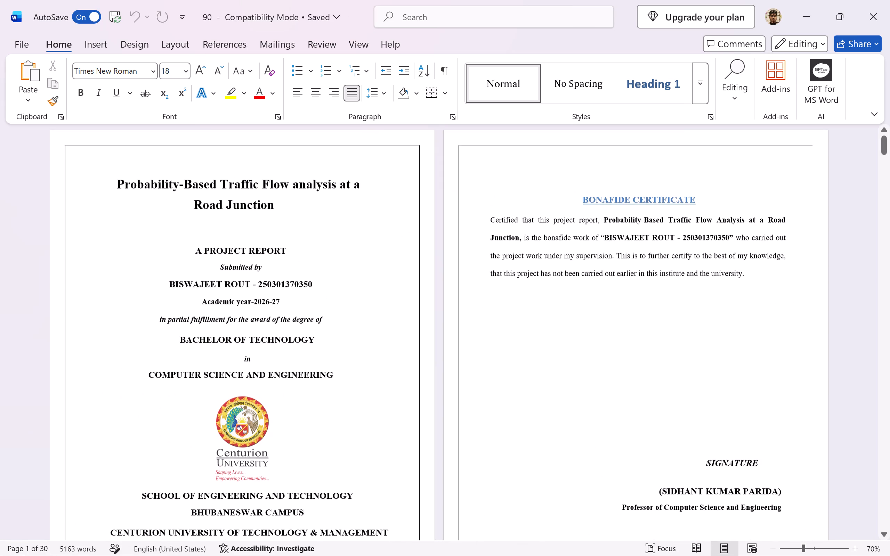
pyautogui.keyDown('ctrl'); pyautogui.scroll(-9, 197, 212); pyautogui.keyUp('ctrl')
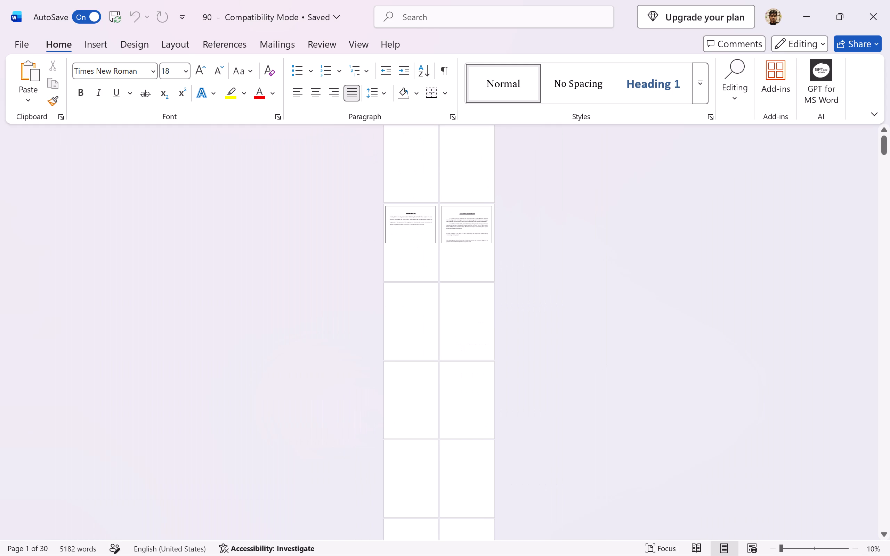
pyautogui.keyDown('ctrl'); pyautogui.scroll(1, 197, 212); pyautogui.keyUp('ctrl')
pyautogui.scroll(1, 286, 201)
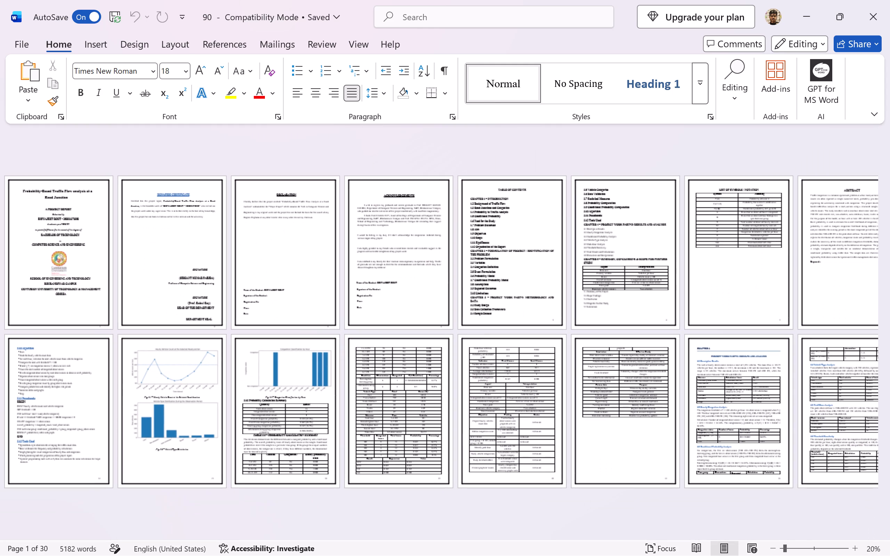
pyautogui.keyDown('ctrl'); pyautogui.scroll(2, 286, 201); pyautogui.keyUp('ctrl')
pyautogui.keyDown('ctrl'); pyautogui.scroll(-1, 286, 201); pyautogui.keyUp('ctrl')
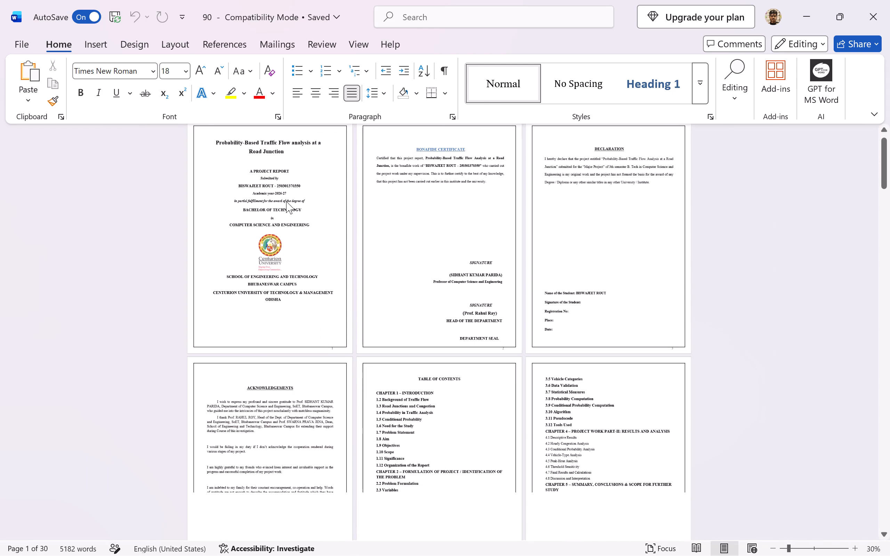
pyautogui.scroll(-2, 286, 201)
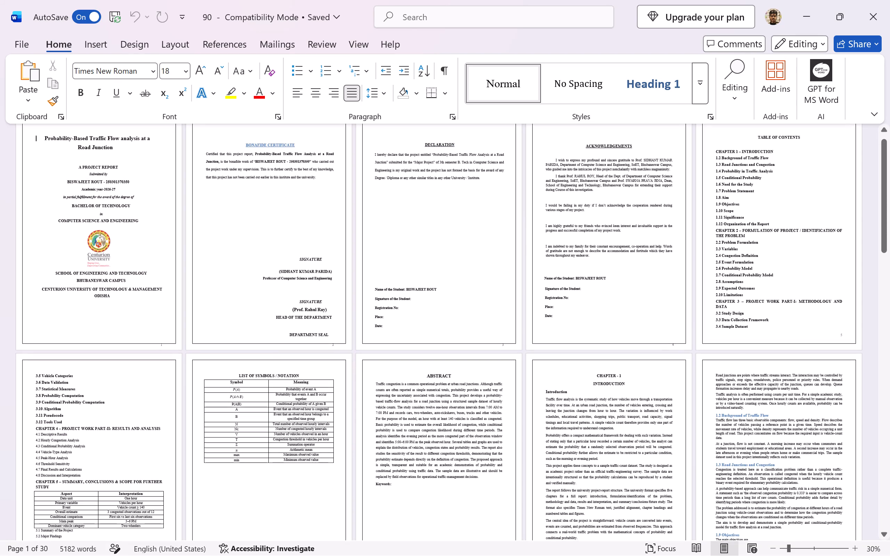
pyautogui.scroll(-6, 286, 201)
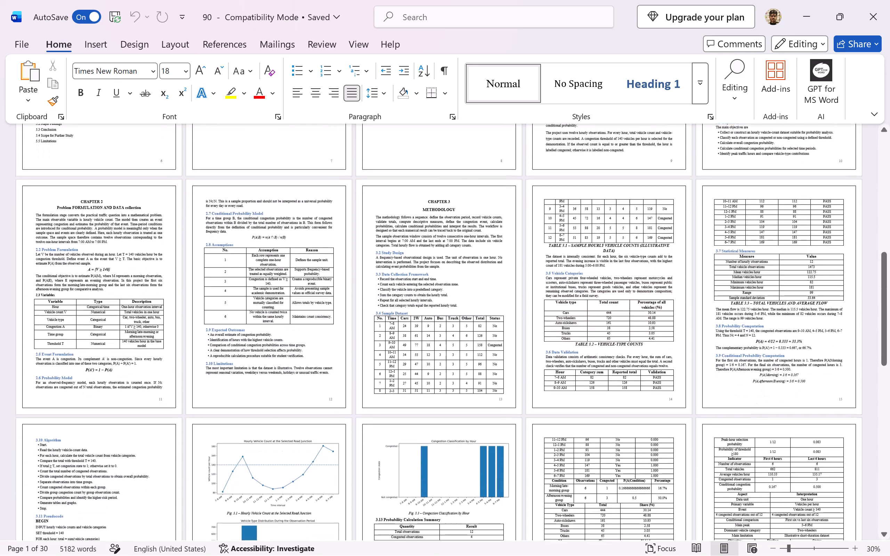
pyautogui.scroll(-7, 286, 201)
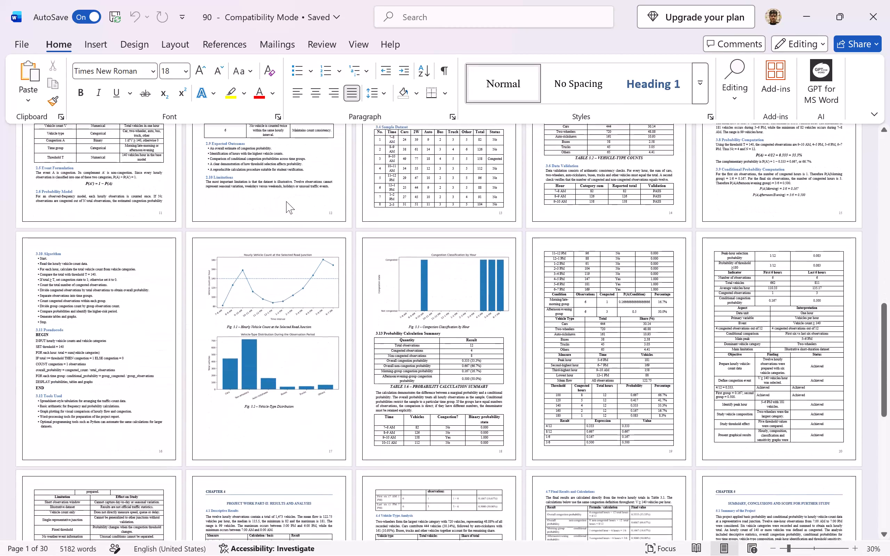
pyautogui.scroll(-5, 286, 201)
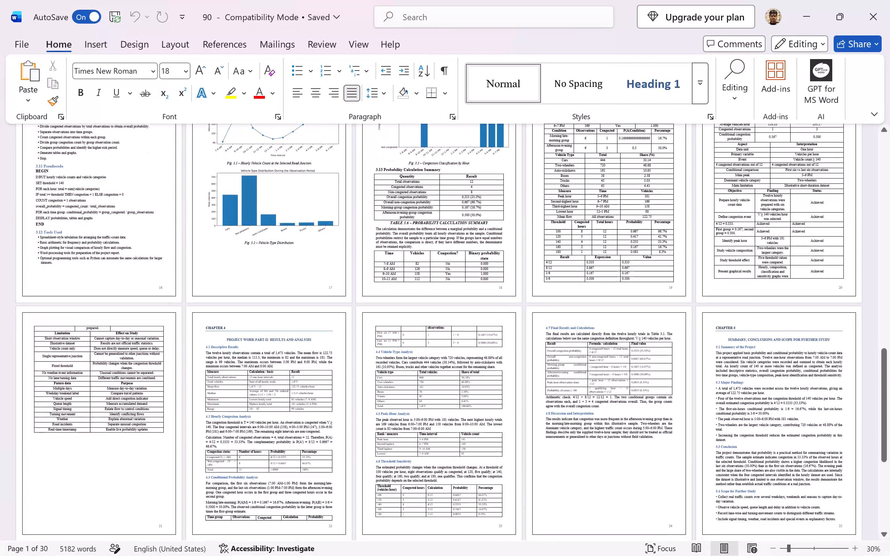
pyautogui.scroll(-6, 286, 201)
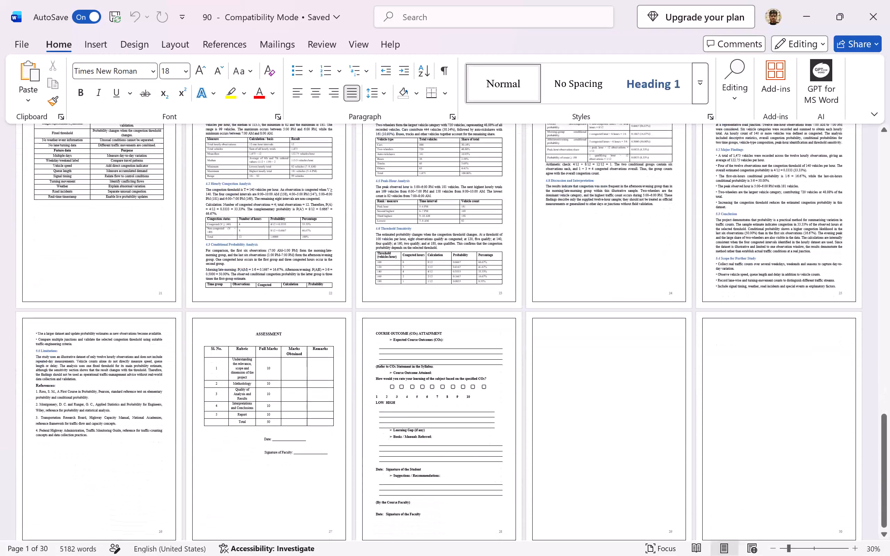
pyautogui.scroll(-2, 286, 201)
pyautogui.scroll(5, 286, 201)
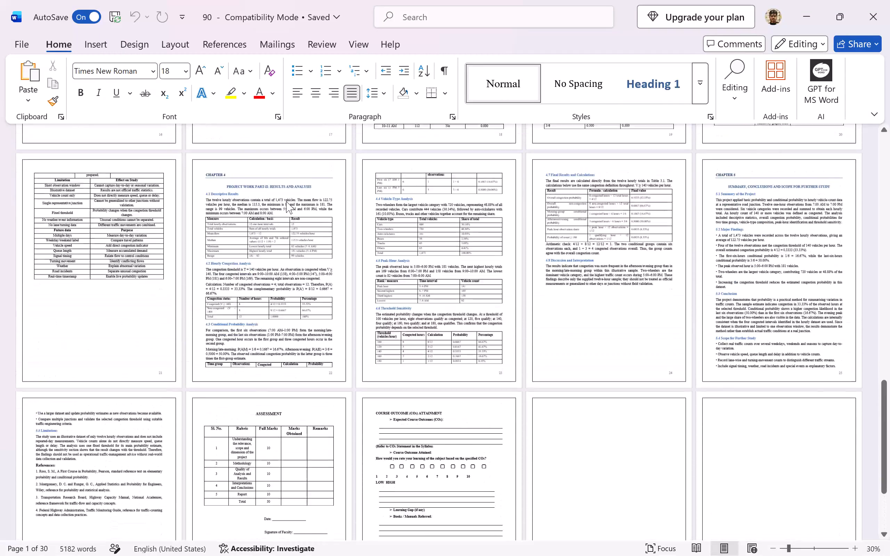
pyautogui.scroll(6, 286, 201)
pyautogui.scroll(-1, 286, 201)
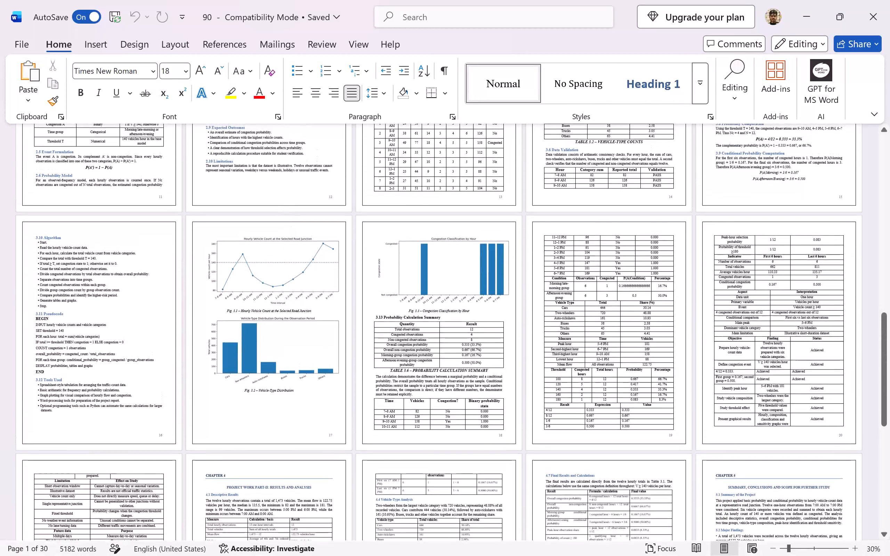
pyautogui.scroll(-7, 286, 201)
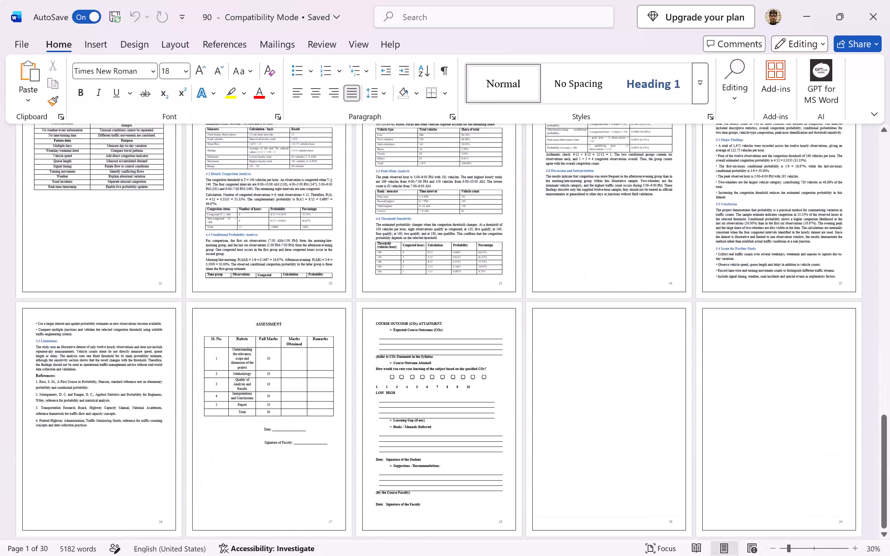
# Examine the Chapter 4 and Chapter 5 pages at 70% zoom, checking their headings, tables and text.
pyautogui.scroll(2, 362, 215)
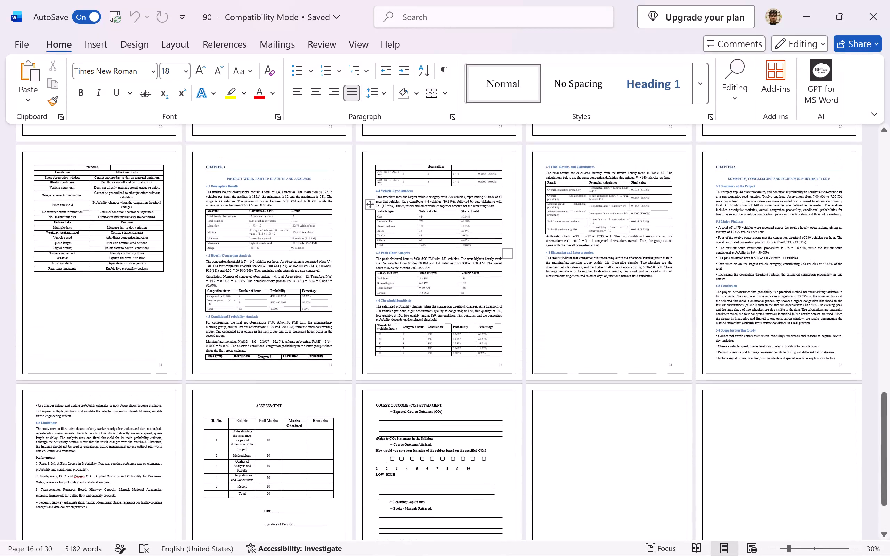
pyautogui.keyDown('ctrl'); pyautogui.scroll(4, 670, 207); pyautogui.keyUp('ctrl')
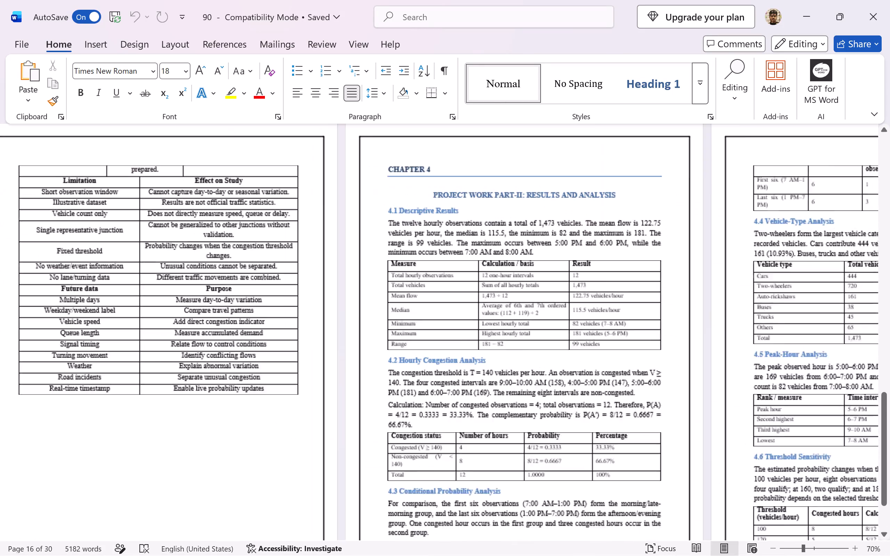
pyautogui.hscroll(-1, 670, 207)
pyautogui.scroll(-4, 670, 207)
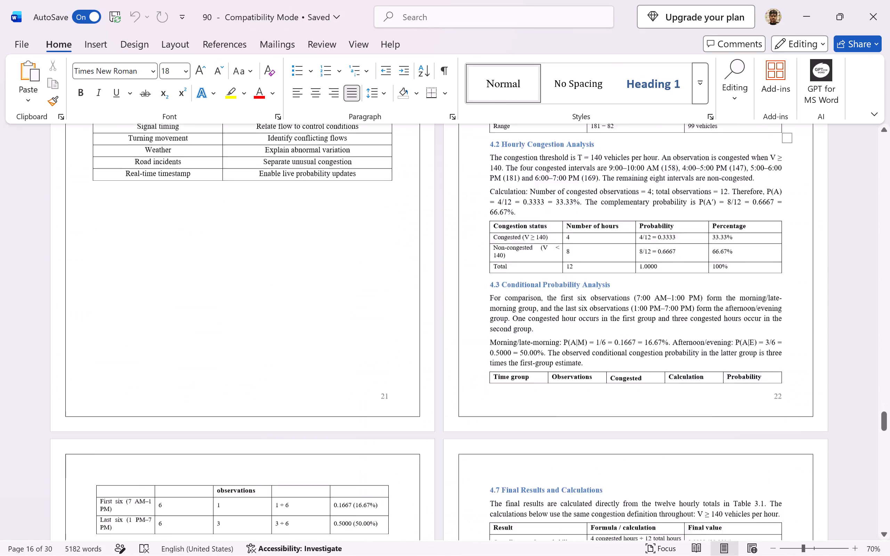
pyautogui.scroll(-6, 670, 207)
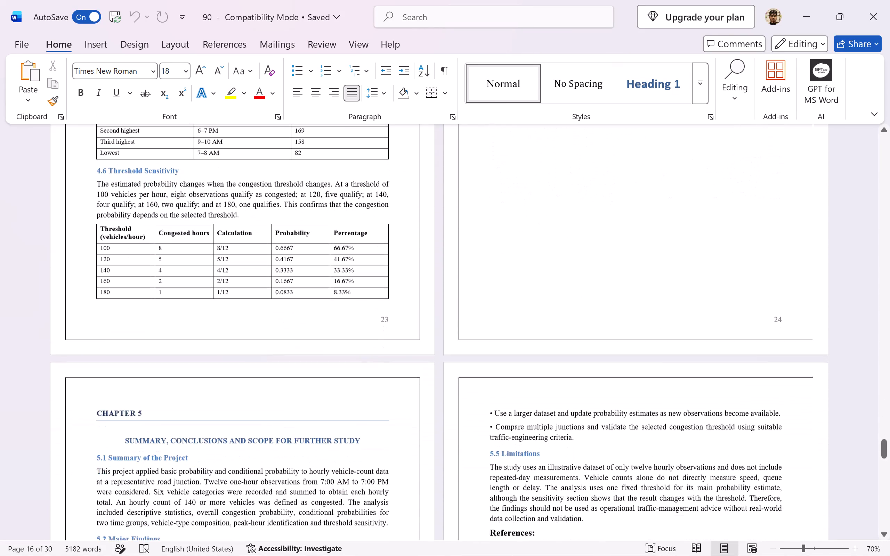
pyautogui.scroll(-2, 670, 207)
pyautogui.scroll(3, 670, 207)
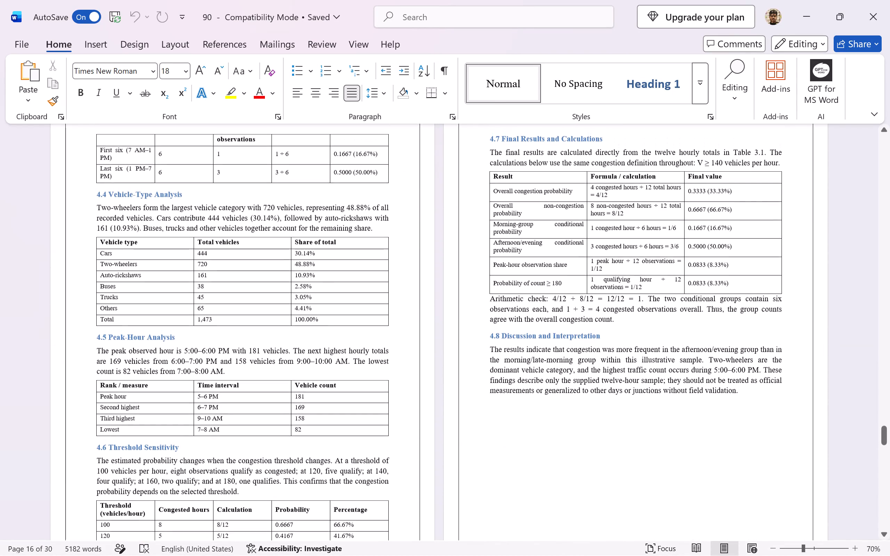
pyautogui.scroll(1, 670, 207)
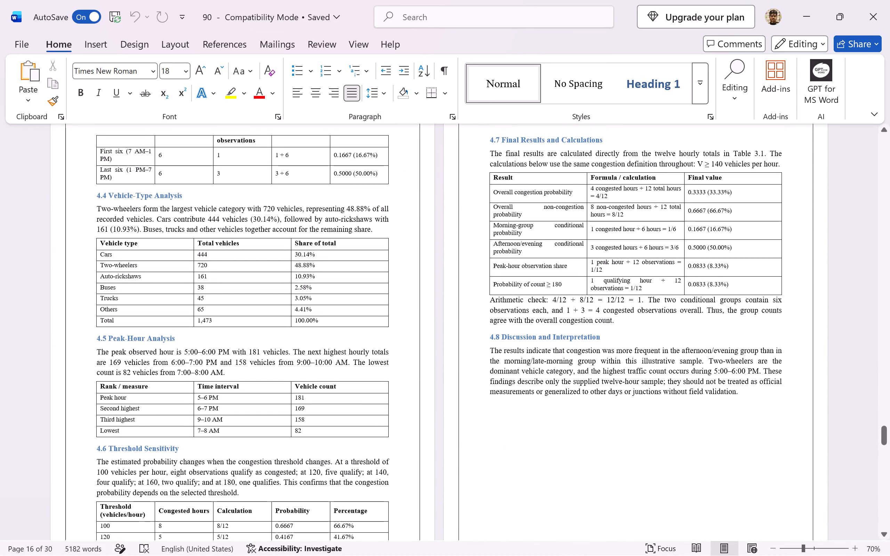
pyautogui.scroll(3, 373, 374)
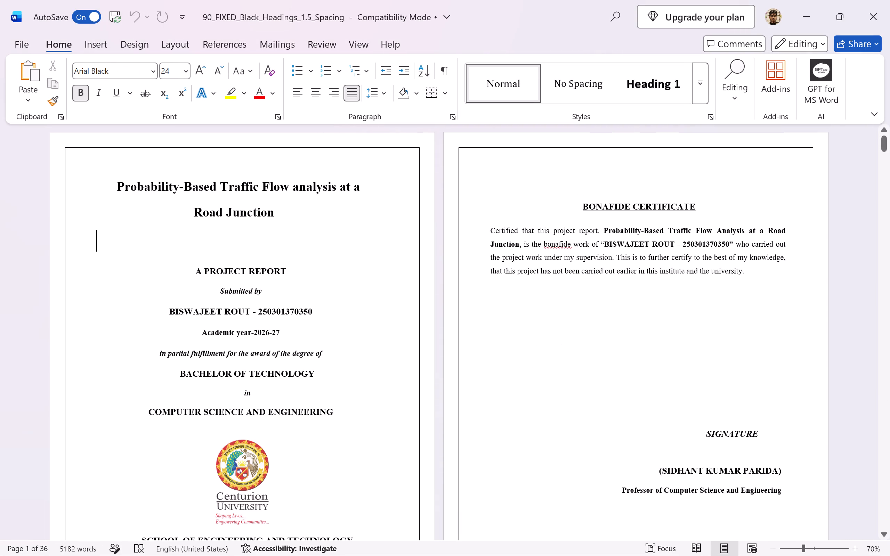
pyautogui.press('BackSpace')
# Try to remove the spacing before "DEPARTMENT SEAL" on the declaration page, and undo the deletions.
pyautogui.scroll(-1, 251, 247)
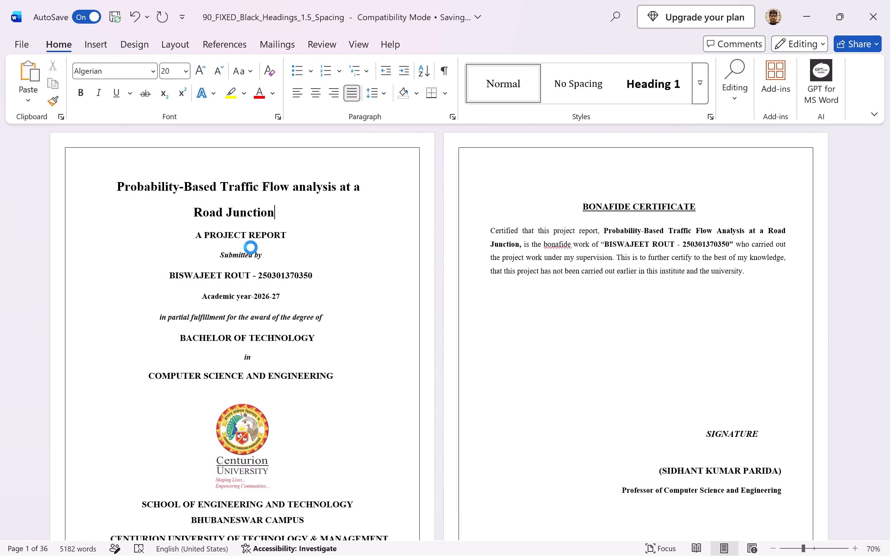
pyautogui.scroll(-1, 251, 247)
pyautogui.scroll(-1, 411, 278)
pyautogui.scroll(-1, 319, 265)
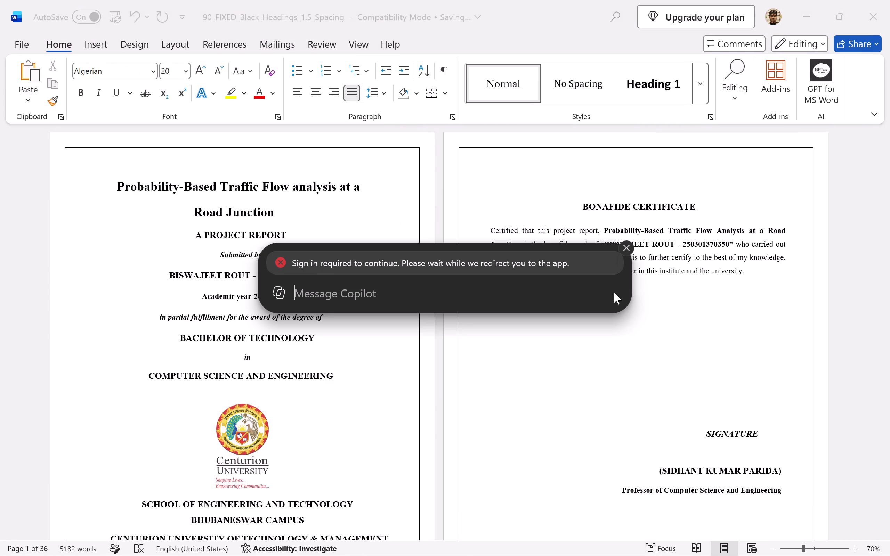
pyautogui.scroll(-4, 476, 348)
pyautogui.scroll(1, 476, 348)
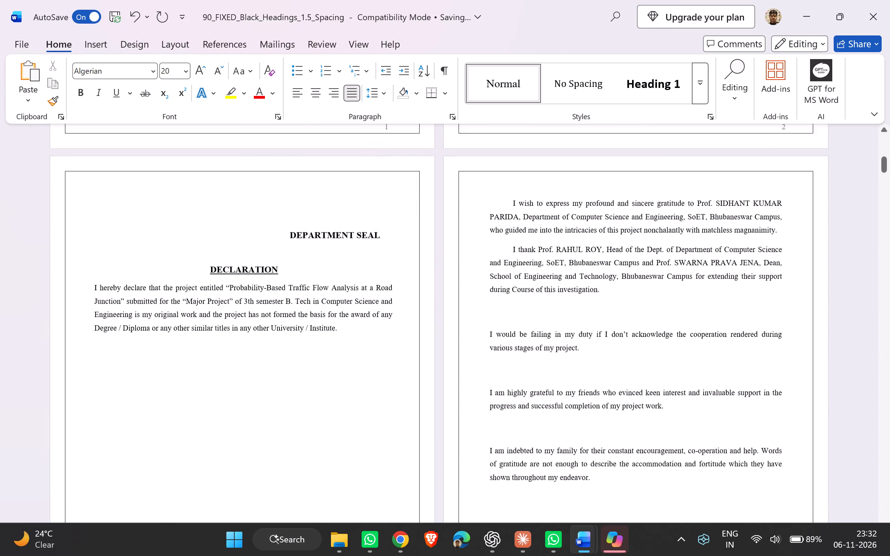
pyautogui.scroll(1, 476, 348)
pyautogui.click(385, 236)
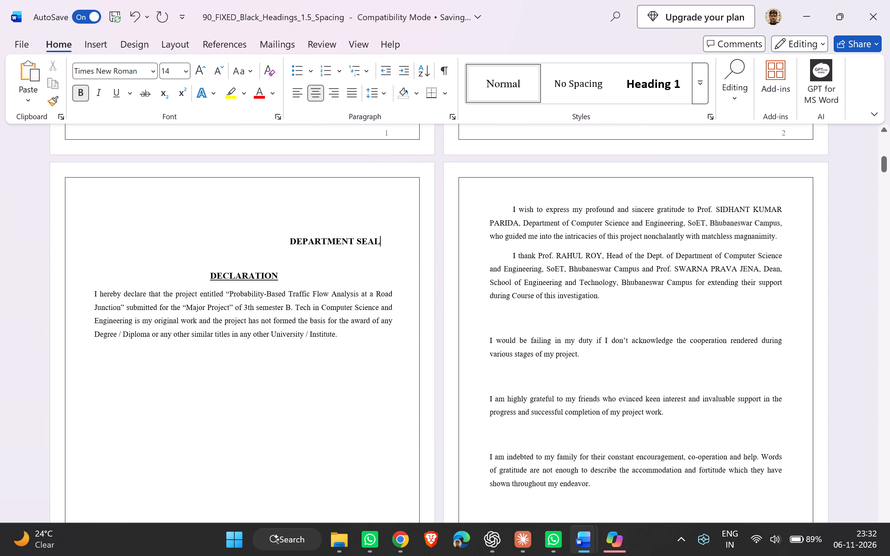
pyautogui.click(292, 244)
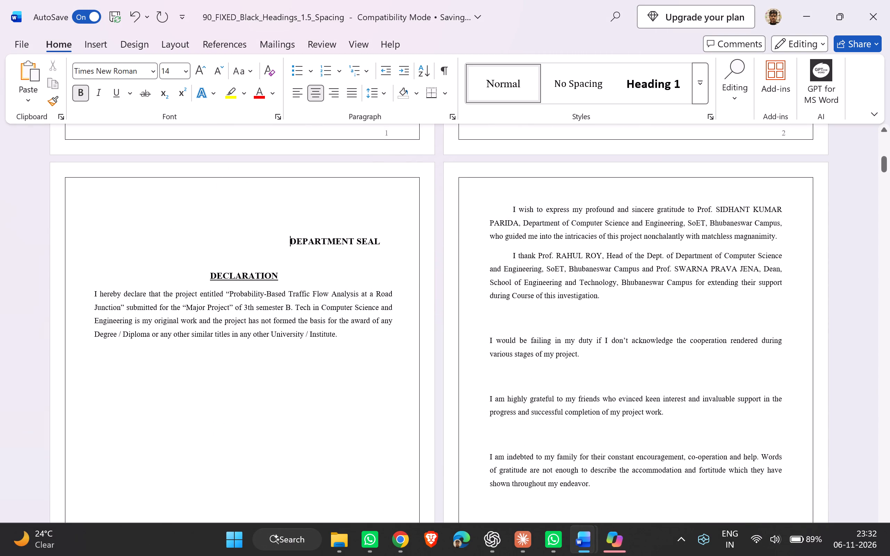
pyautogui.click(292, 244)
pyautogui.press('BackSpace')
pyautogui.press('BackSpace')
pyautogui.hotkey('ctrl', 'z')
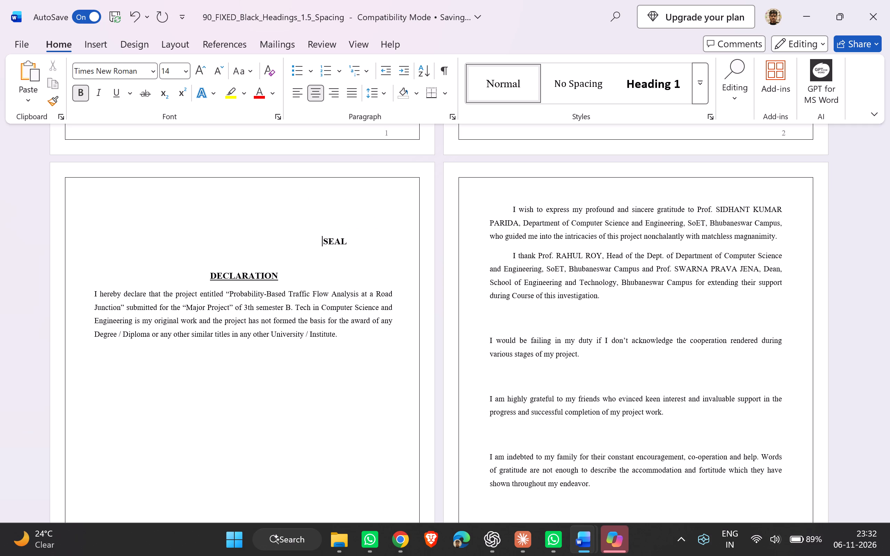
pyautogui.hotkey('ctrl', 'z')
# Delete the extra spaces before "DEPARTMENT SEAL" so it sits centred above the DECLARATION heading.
pyautogui.click(292, 244)
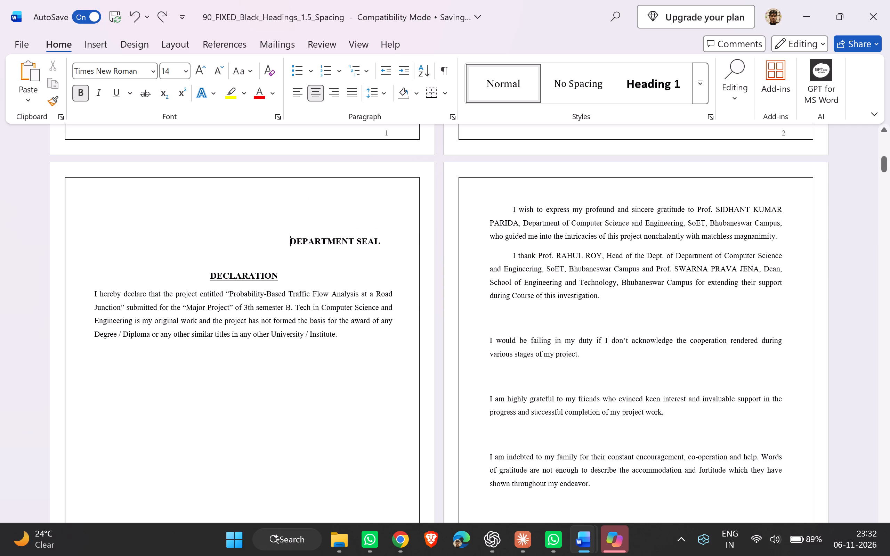
pyautogui.press('BackSpace')
pyautogui.press('BackSpace')
pyautogui.press('BackSpace')
pyautogui.press('BackSpace')
pyautogui.press('BackSpace')
pyautogui.press('BackSpace')
pyautogui.press('BackSpace')
pyautogui.press('BackSpace')
pyautogui.press('BackSpace')
pyautogui.press('BackSpace')
pyautogui.press('BackSpace')
pyautogui.press('BackSpace')
pyautogui.press('BackSpace')
pyautogui.press('BackSpace')
pyautogui.press('BackSpace')
pyautogui.press('BackSpace')
pyautogui.press('BackSpace')
pyautogui.press('BackSpace')
pyautogui.press('BackSpace')
pyautogui.press('BackSpace')
pyautogui.press('BackSpace')
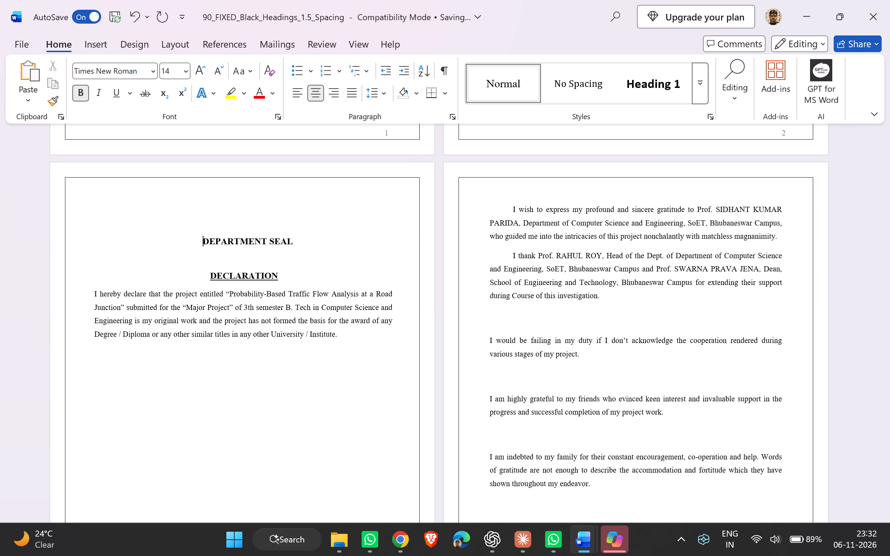
# Insert three blank lines before the ACKNOWLEDGEMENTS heading at the bottom of page 3.
pyautogui.scroll(-4, 395, 315)
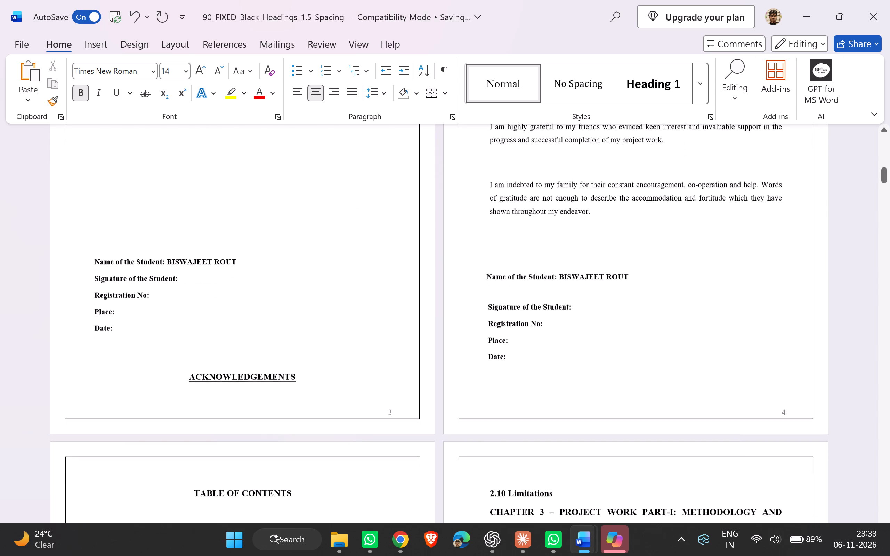
pyautogui.click(169, 370)
pyautogui.press('Return')
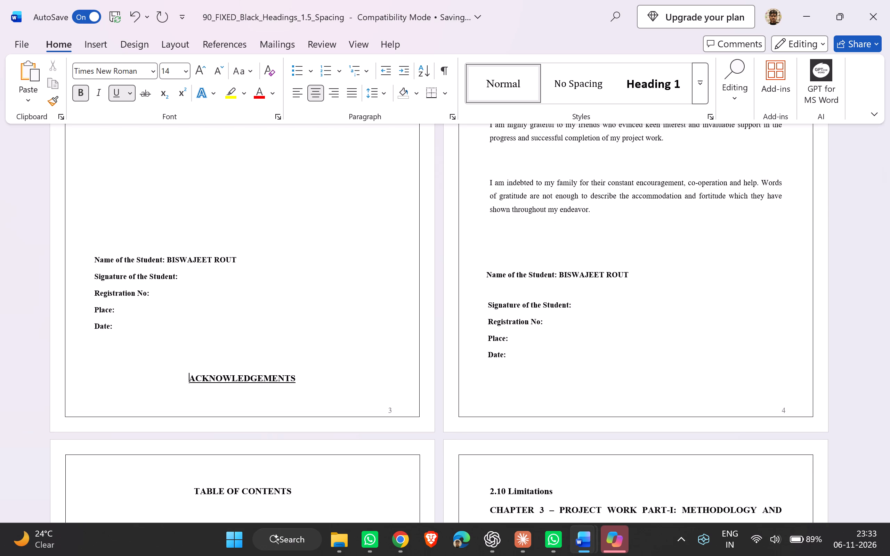
pyautogui.press('Return')
pyautogui.press('Return')
# Set the TABLE OF CONTENTS heading's font size to 18.
pyautogui.scroll(-4, 169, 370)
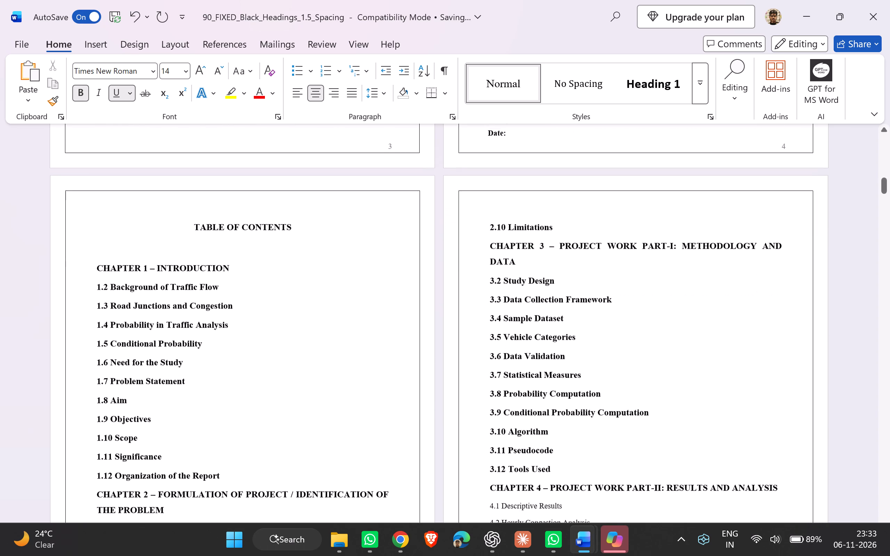
pyautogui.scroll(-1, 169, 370)
pyautogui.moveTo(295, 222); pyautogui.dragTo(175, 219)
pyautogui.click(285, 174)
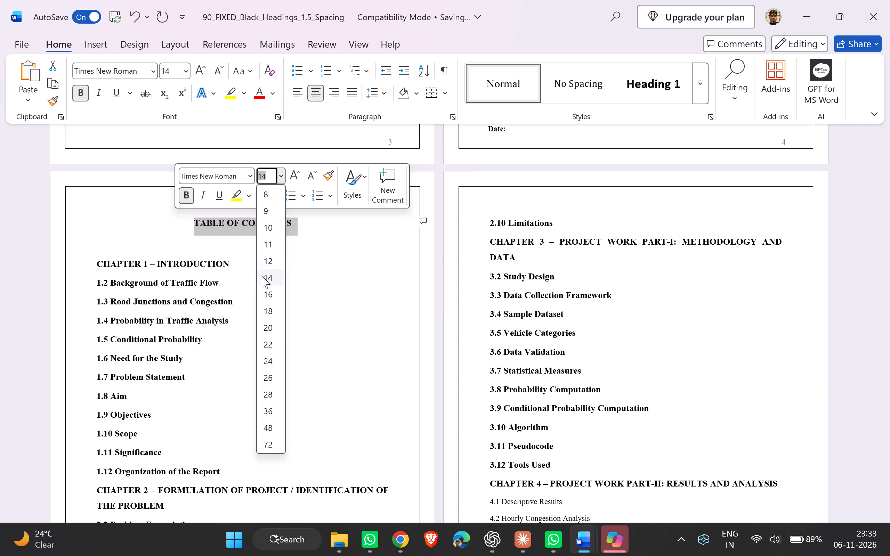
pyautogui.click(265, 309)
pyautogui.click(265, 309)
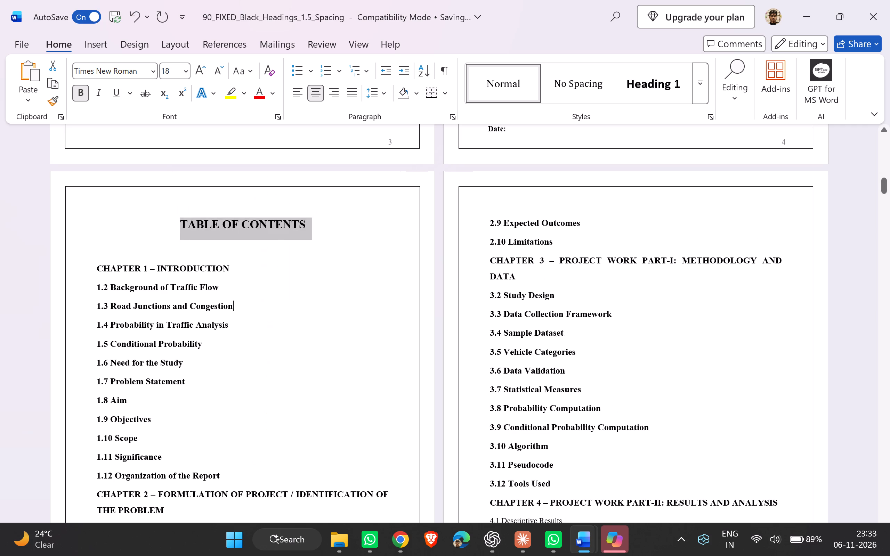
# Insert eleven blank lines before the LIST OF SYMBOLS / NOTATION heading to move it with its table onto the following page.
pyautogui.scroll(-3, 265, 309)
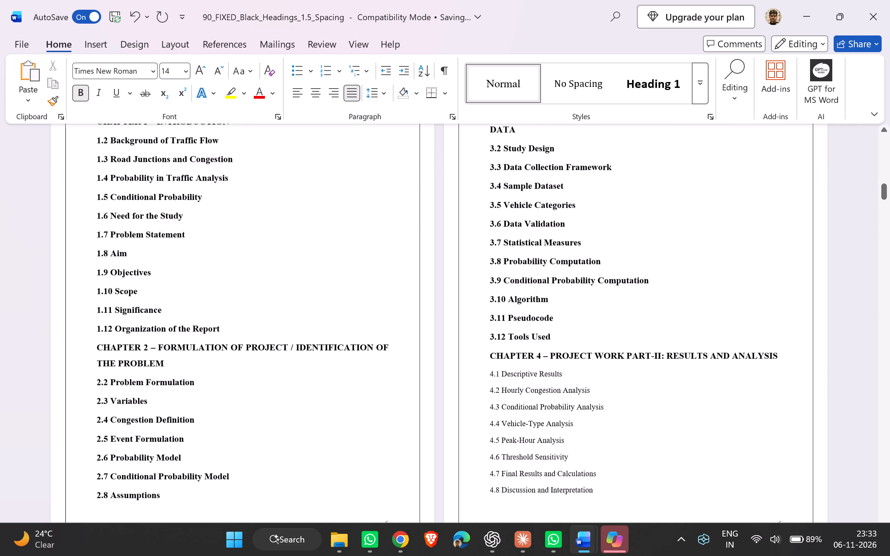
pyautogui.scroll(-3, 265, 309)
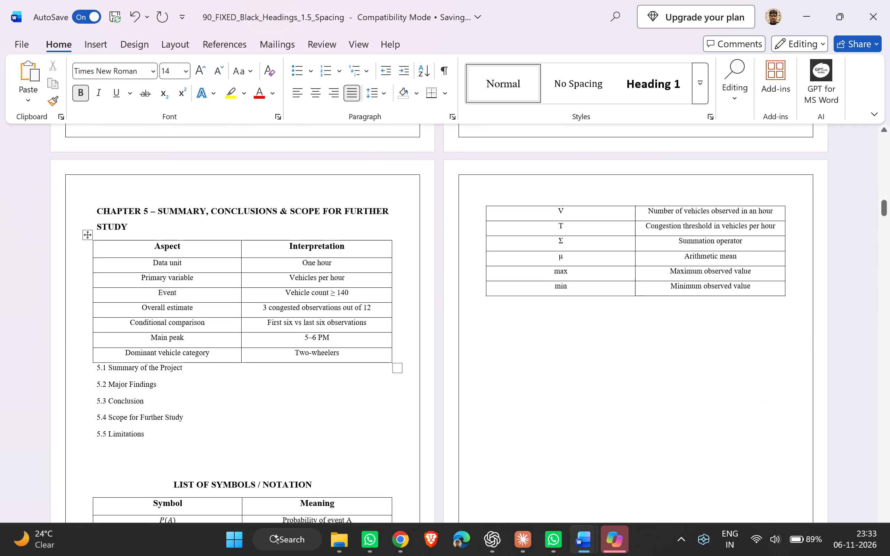
pyautogui.scroll(-2, 265, 309)
pyautogui.scroll(1, 265, 309)
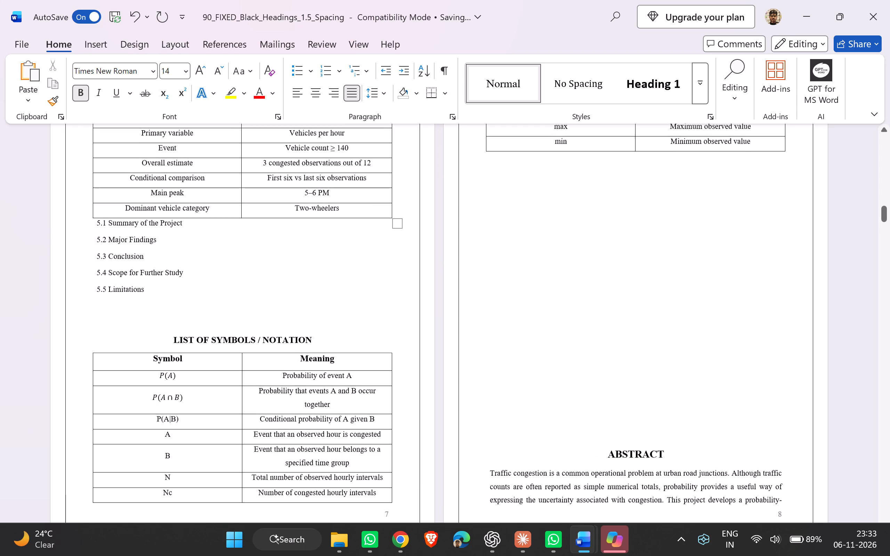
pyautogui.click(172, 330)
pyautogui.press('Return')
pyautogui.press('Return')
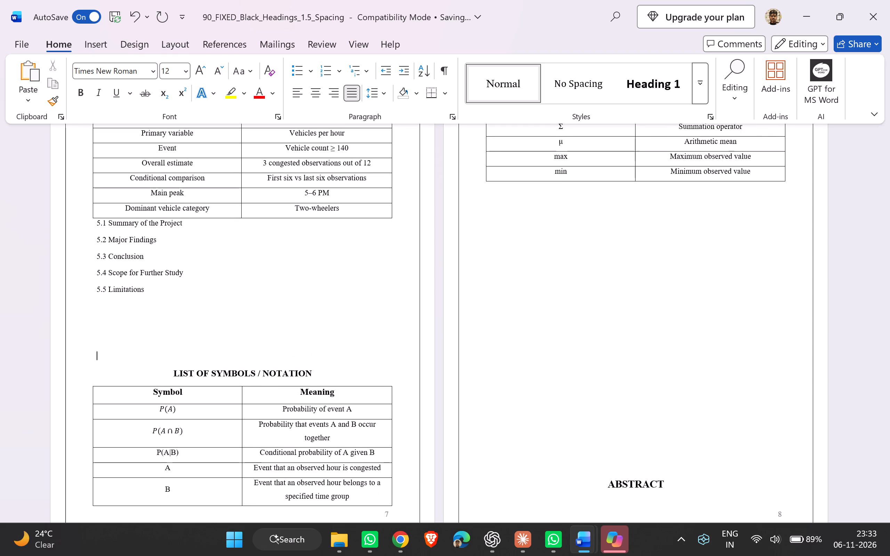
pyautogui.press('Return')
pyautogui.press('Return')
pyautogui.press('Return')
pyautogui.press('Return')
pyautogui.press('Return')
pyautogui.press('Return')
pyautogui.press('Return')
pyautogui.press('Return')
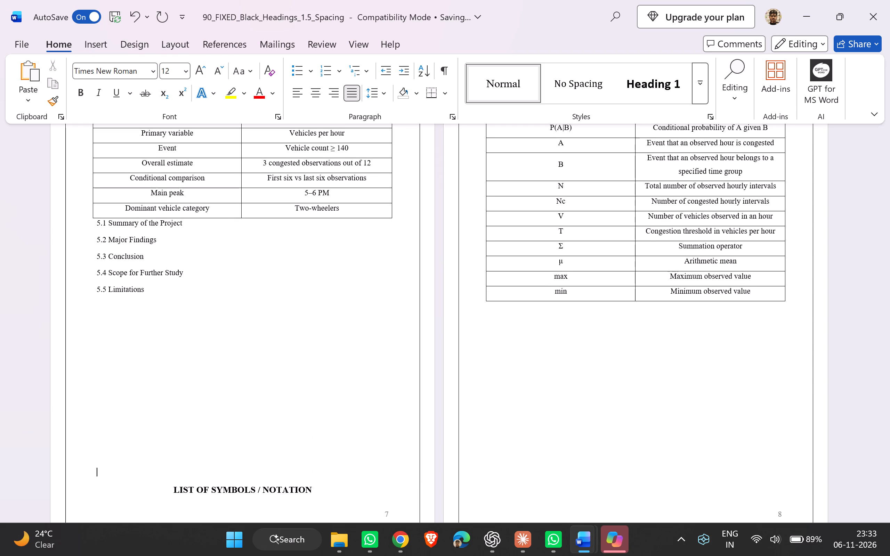
pyautogui.press('Return')
# Delete the surplus blank lines above the ABSTRACT heading so it starts near the top of its page.
pyautogui.scroll(-1, 172, 330)
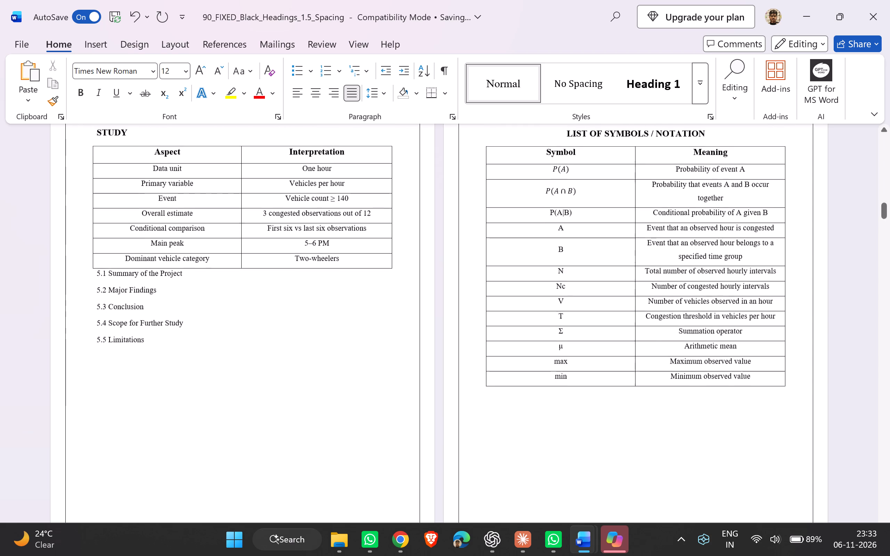
pyautogui.scroll(-3, 172, 330)
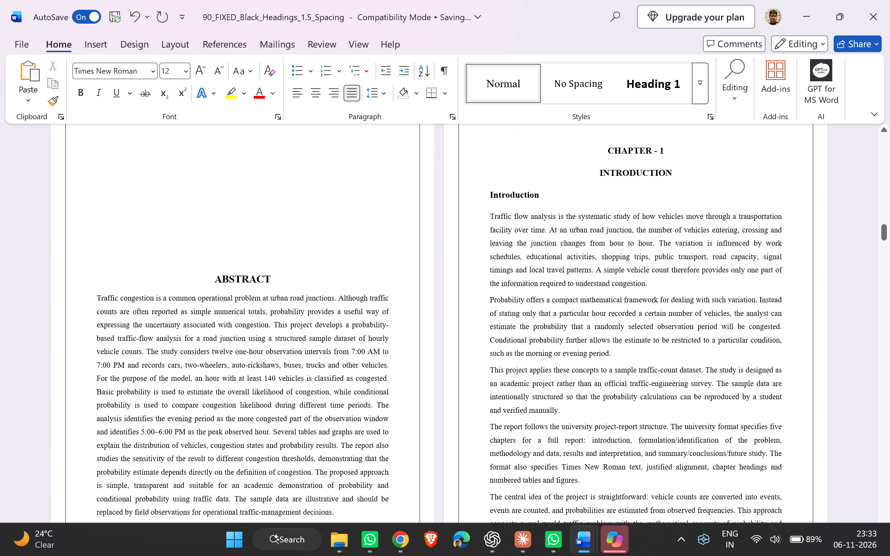
pyautogui.moveTo(224, 253); pyautogui.dragTo(197, 165)
pyautogui.press('BackSpace')
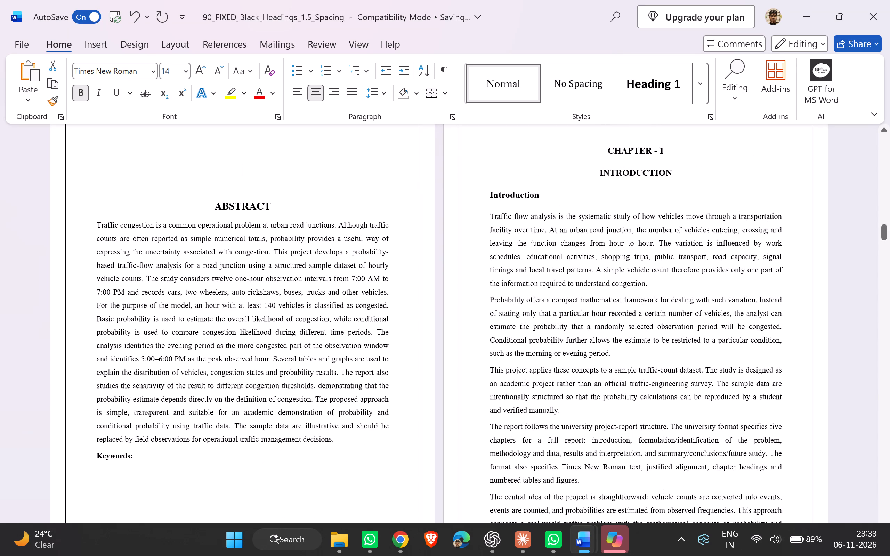
pyautogui.scroll(1, 197, 165)
pyautogui.press('BackSpace')
pyautogui.press('BackSpace')
pyautogui.press('BackSpace')
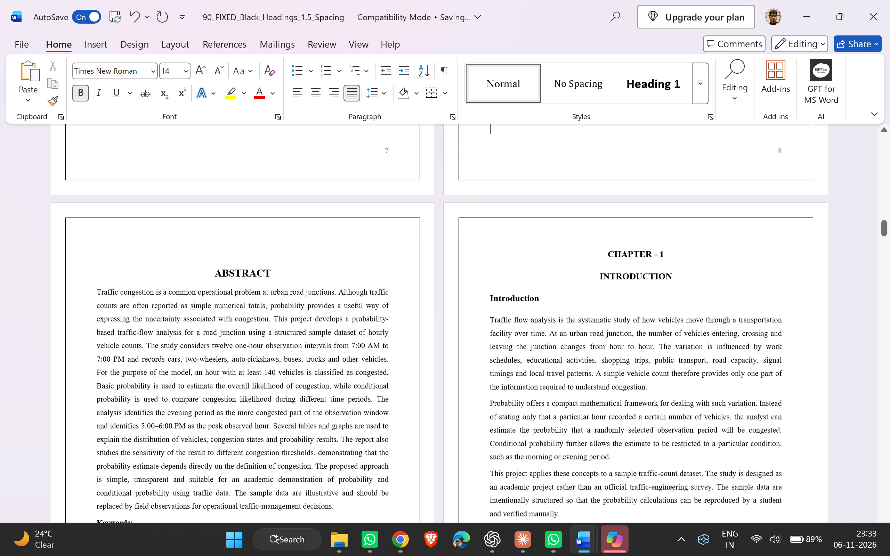
# Review the page layout of Chapters 1 to 3, including their headings, tables and figures.
pyautogui.scroll(-5, 197, 165)
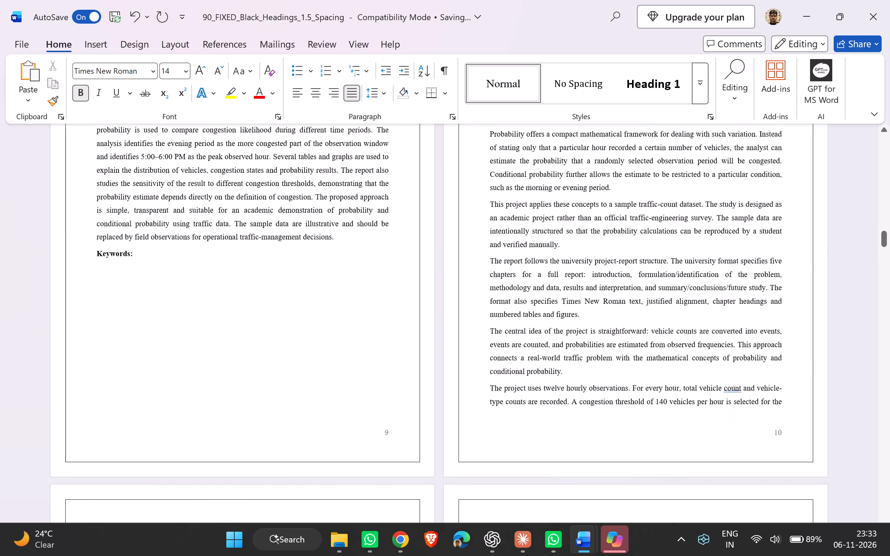
pyautogui.scroll(-3, 197, 165)
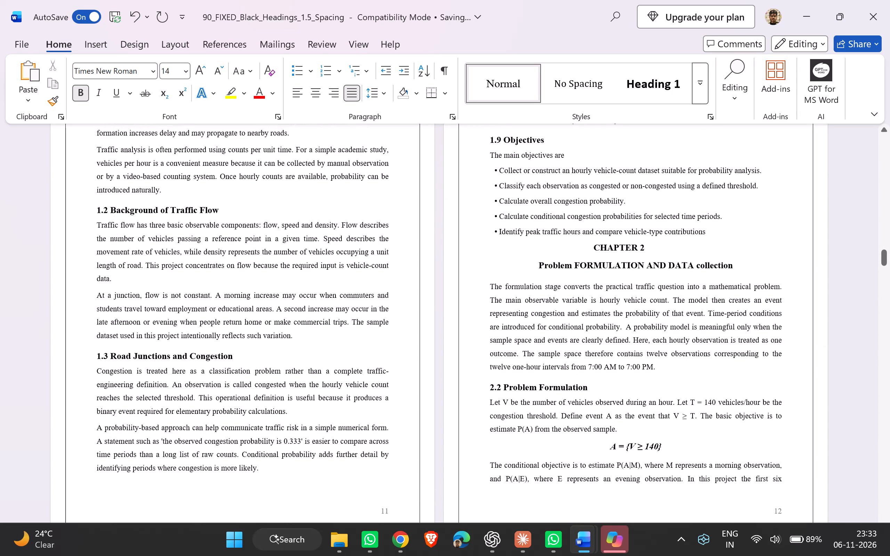
pyautogui.click(581, 247)
pyautogui.scroll(2, 581, 247)
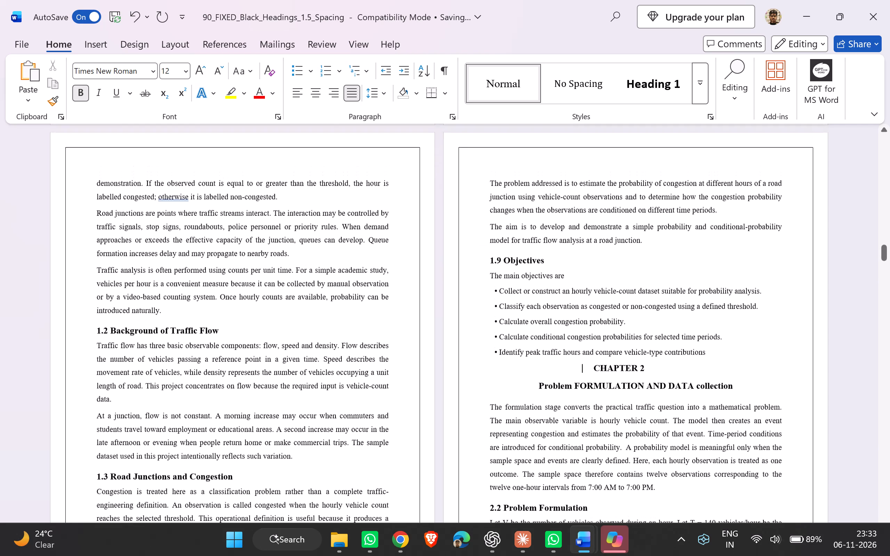
pyautogui.scroll(-4, 594, 317)
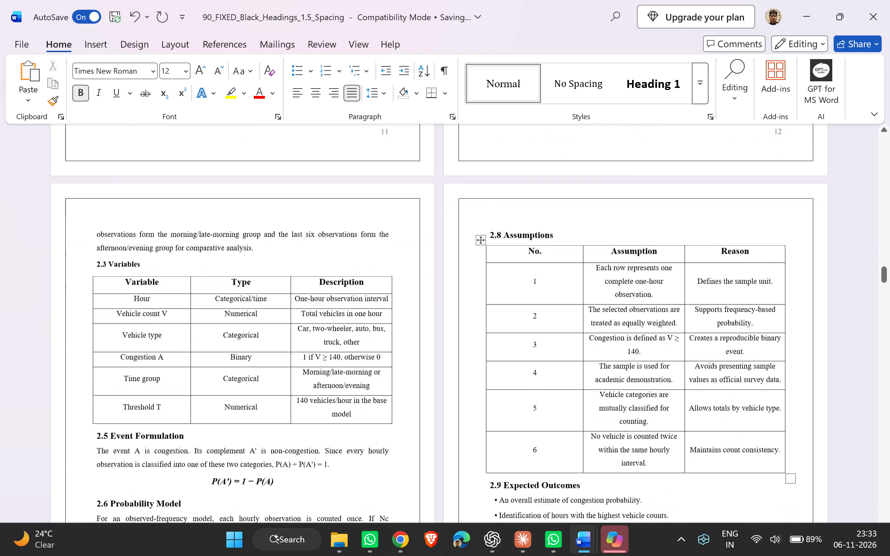
pyautogui.scroll(-8, 594, 317)
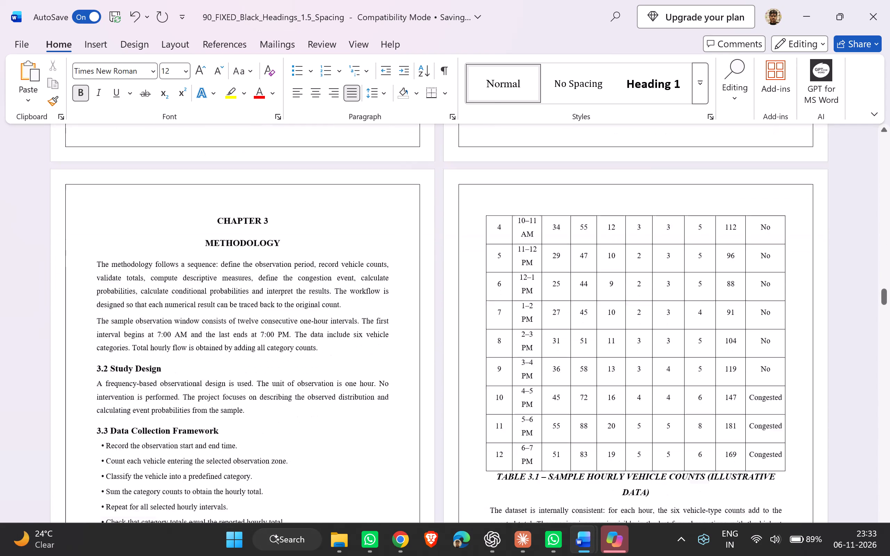
pyautogui.scroll(-7, 594, 317)
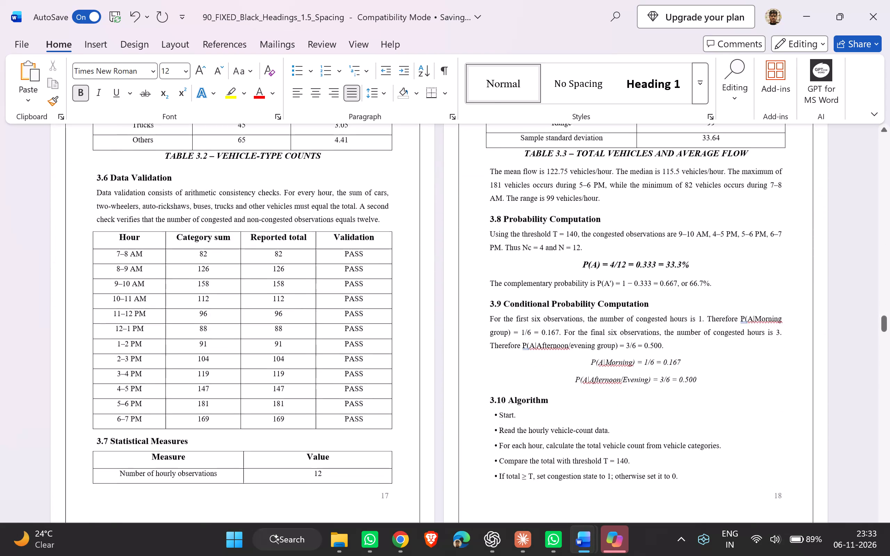
pyautogui.scroll(-7, 594, 317)
pyautogui.scroll(2, 594, 317)
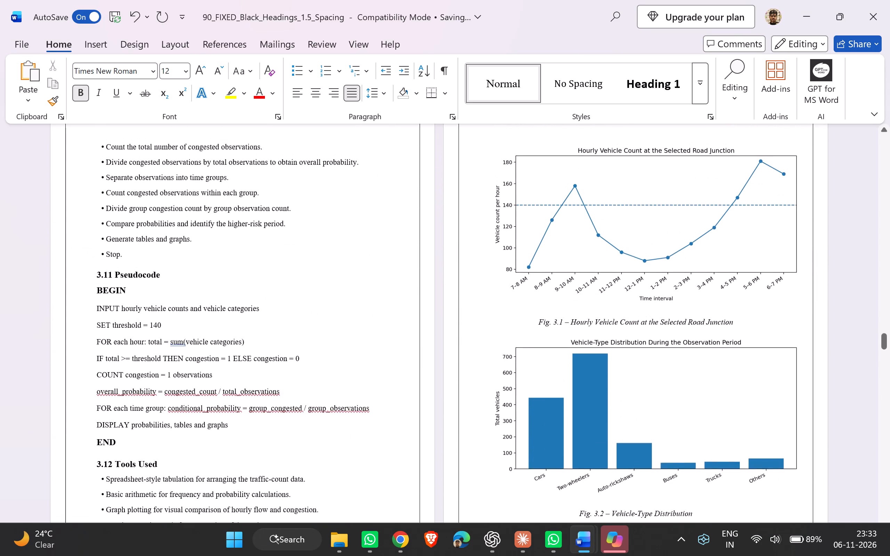
pyautogui.scroll(1, 594, 317)
pyautogui.scroll(-5, 594, 317)
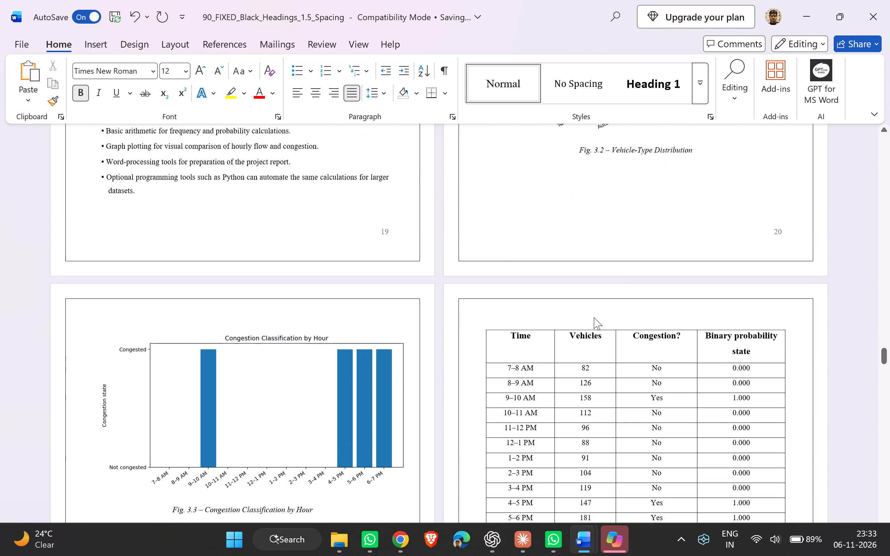
# Delete the extra blank lines above the CHAPTER 4 heading at the top of its page.
pyautogui.scroll(-5, 594, 317)
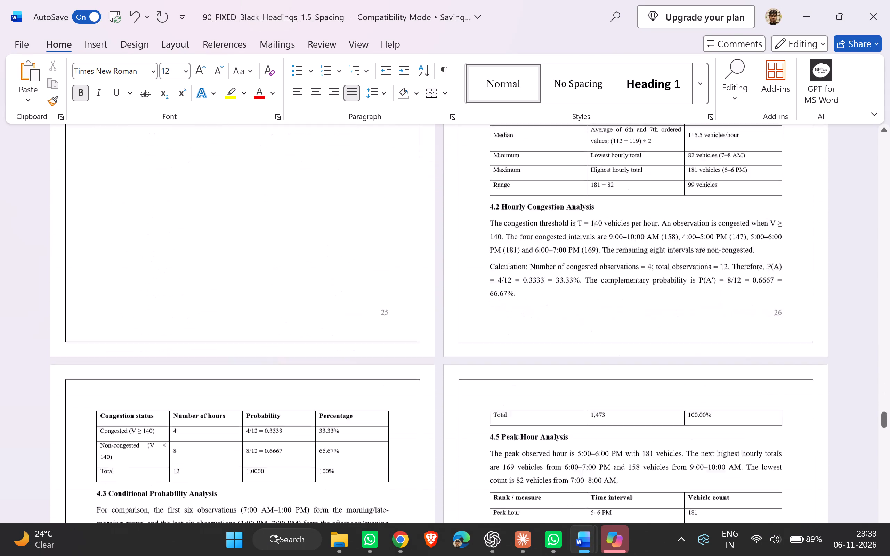
pyautogui.scroll(-3, 594, 317)
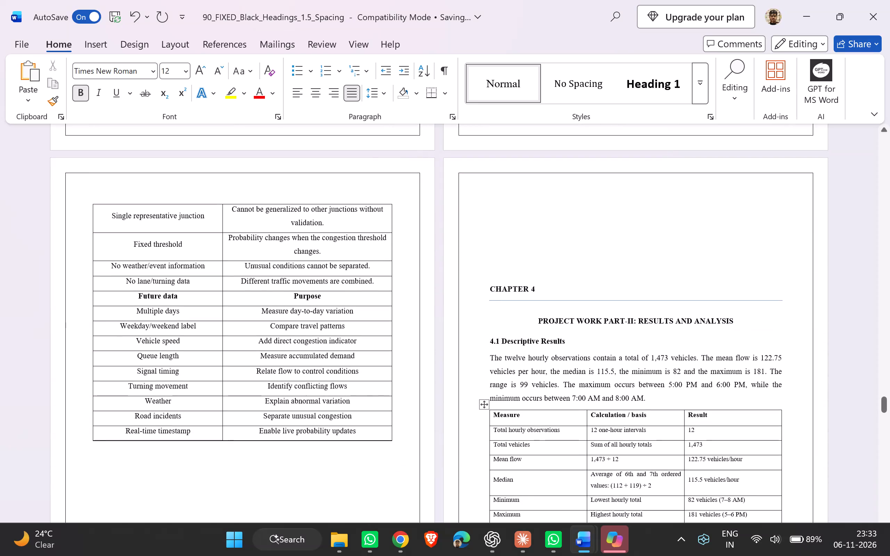
pyautogui.moveTo(534, 267); pyautogui.dragTo(492, 185)
pyautogui.press('BackSpace')
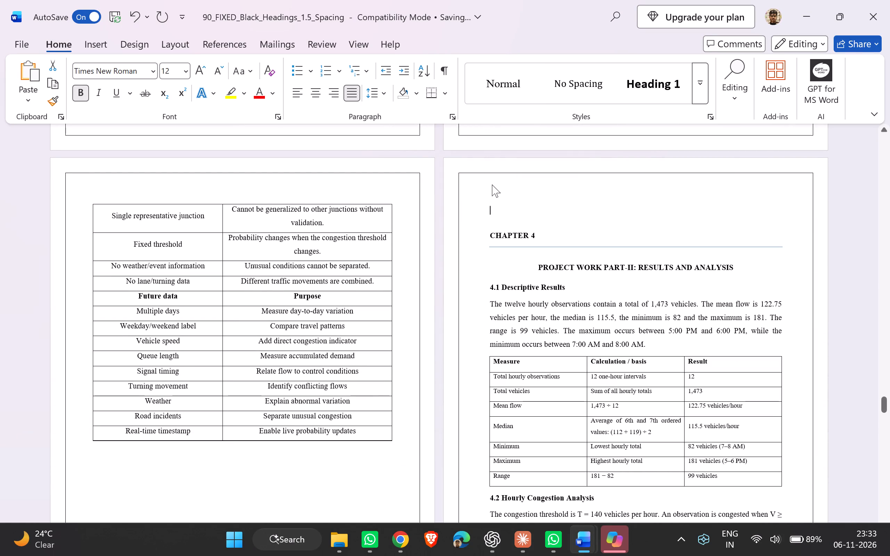
pyautogui.press('BackSpace')
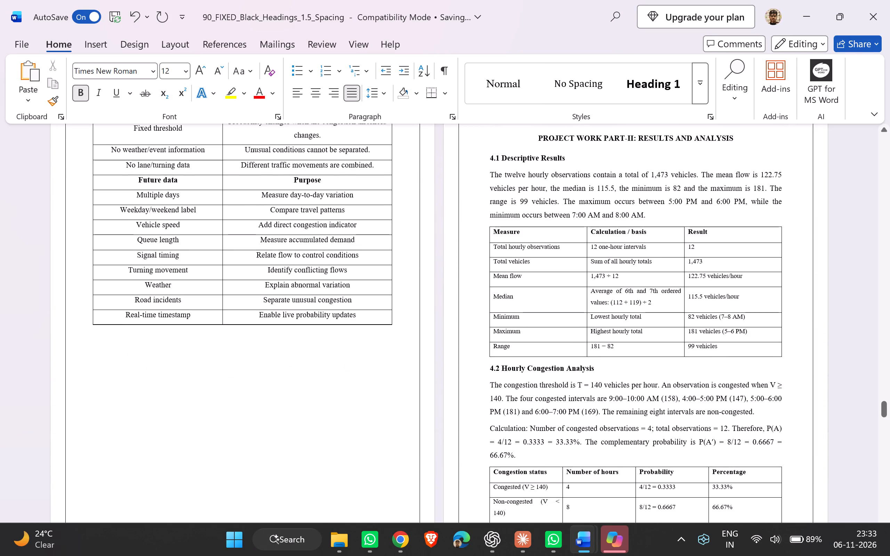
# Delete the extra blank lines above the CHAPTER 5 heading at the top of its page.
pyautogui.scroll(-6, 455, 312)
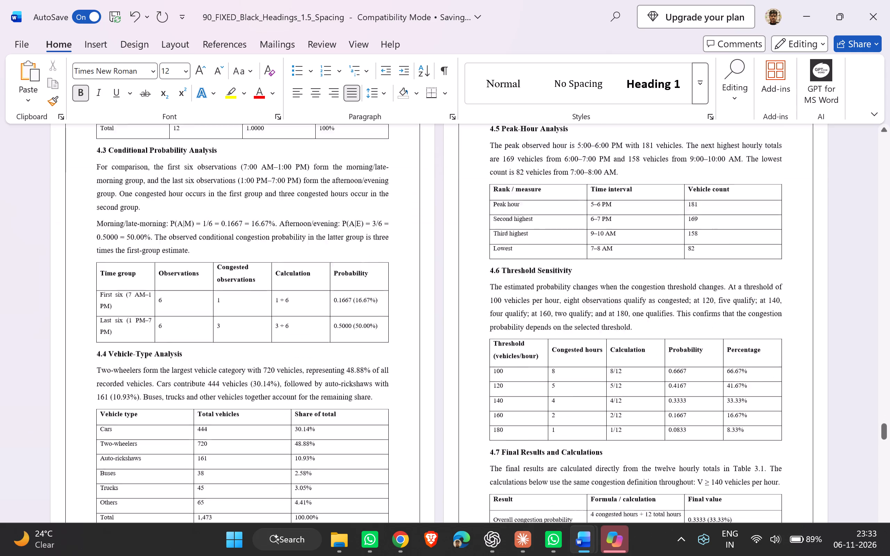
pyautogui.scroll(-3, 455, 312)
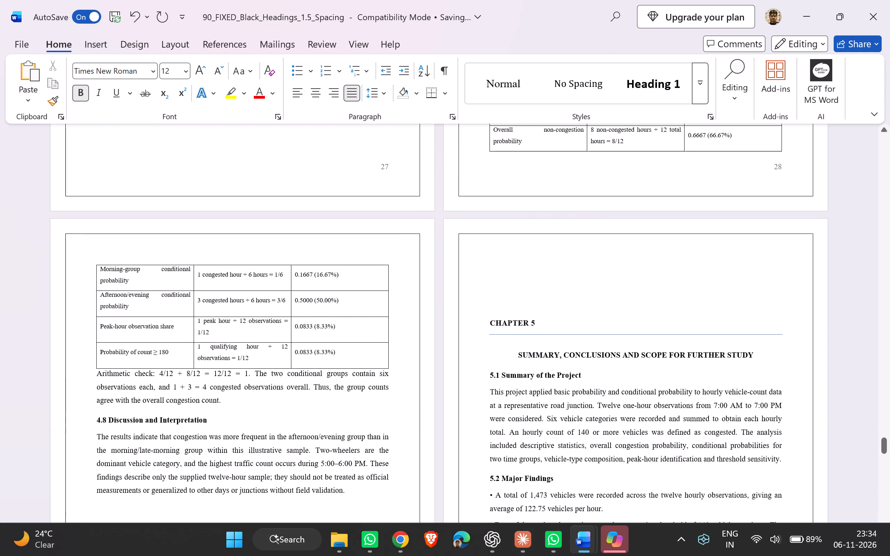
pyautogui.moveTo(505, 295); pyautogui.dragTo(487, 239)
pyautogui.press('BackSpace')
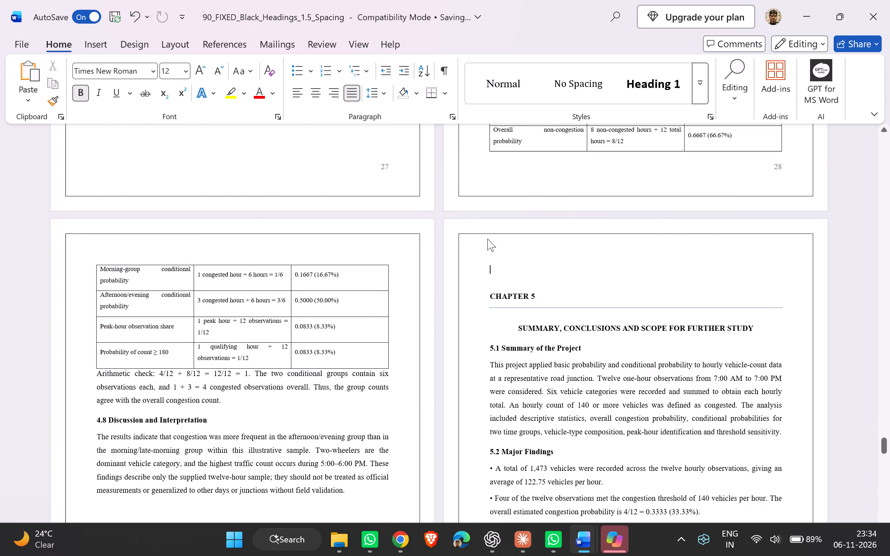
pyautogui.press('BackSpace')
# Insert five blank lines before the "4.7 Final Results and Calculations" heading to move the section onto the next page.
pyautogui.scroll(2, 487, 239)
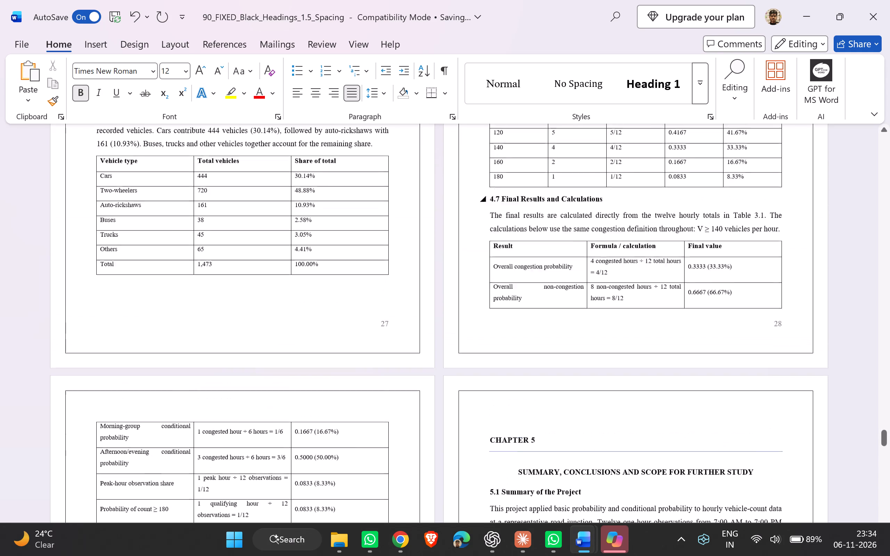
pyautogui.scroll(1, 487, 239)
pyautogui.click(490, 247)
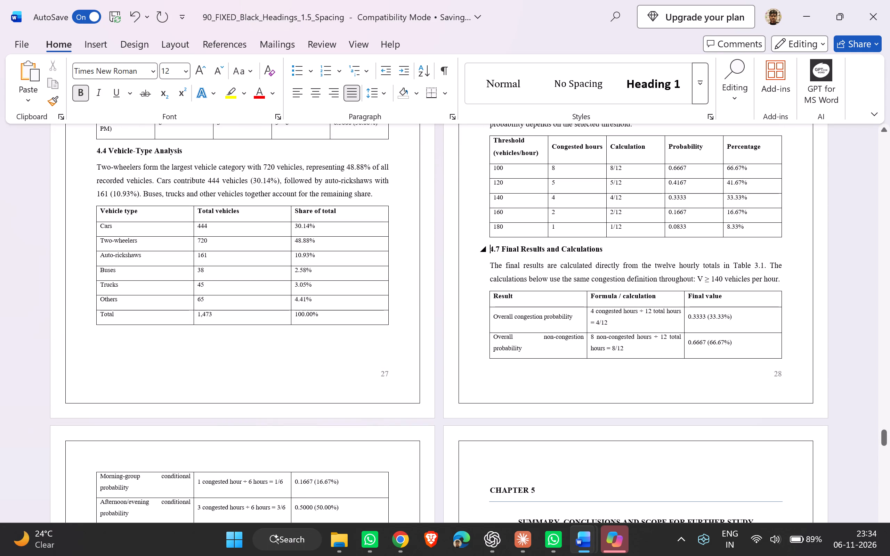
pyautogui.press('Return')
pyautogui.press('Return')
pyautogui.press('Return')
pyautogui.press('Return')
pyautogui.press('Return')
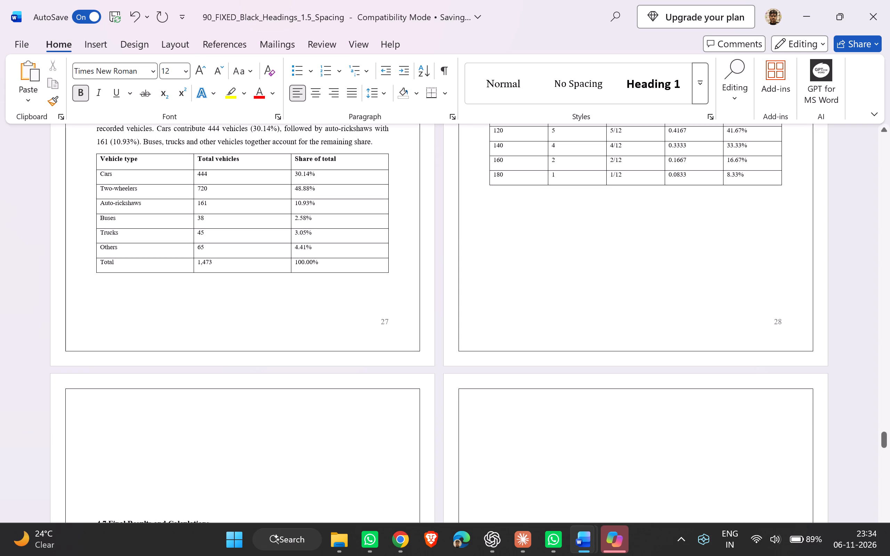
# Delete one blank line above the "4.7 Final Results and Calculations" heading.
pyautogui.scroll(-2, 490, 247)
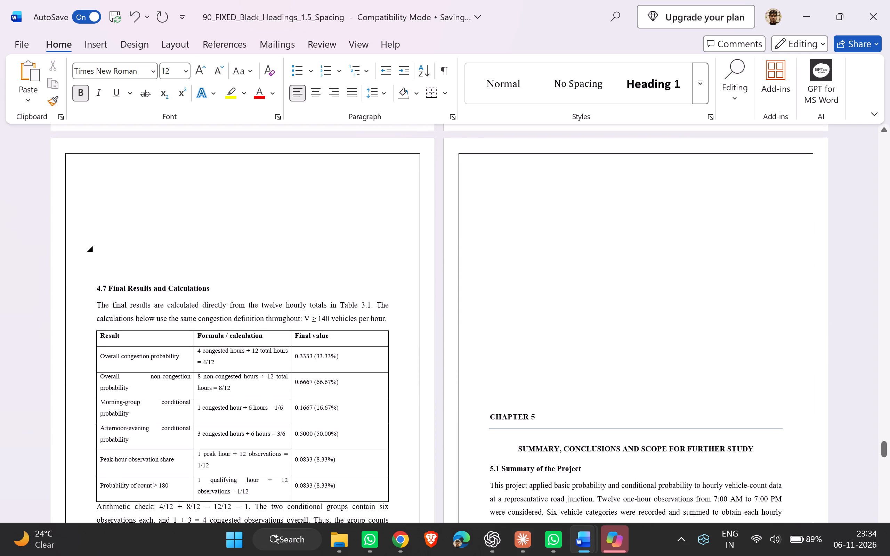
pyautogui.click(149, 253)
pyautogui.press('BackSpace')
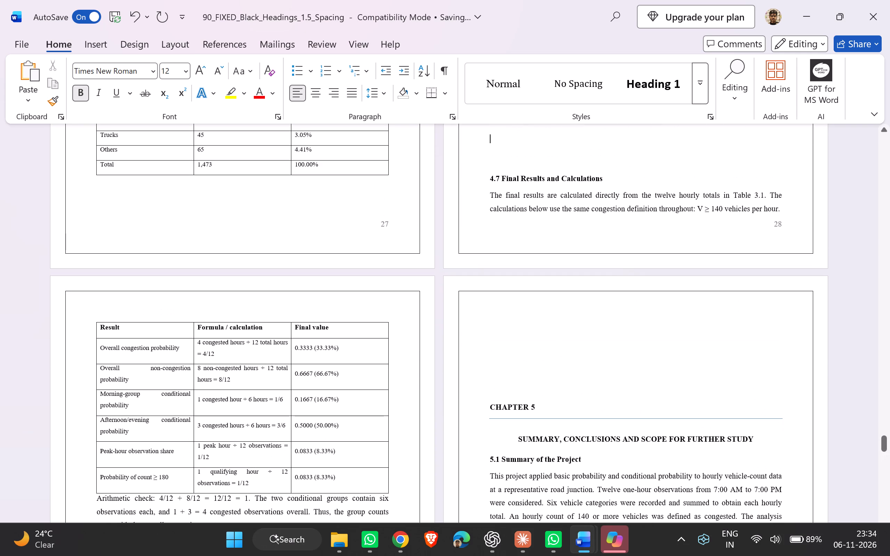
# Insert one blank line above the "4.7 Final Results and Calculations" heading to move the section onto the next page.
pyautogui.press('Return')
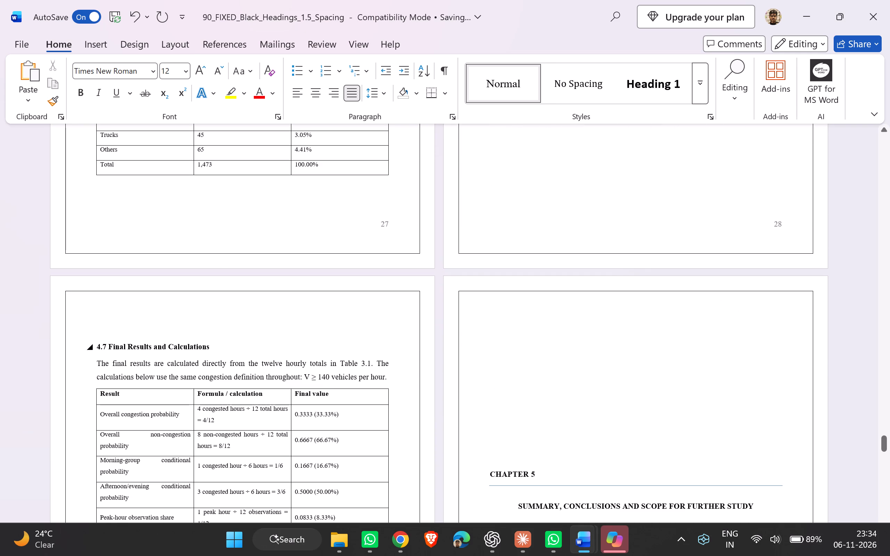
# Delete the extra blank lines above the CHAPTER 5 heading at the top of its page.
pyautogui.moveTo(500, 434); pyautogui.dragTo(466, 312)
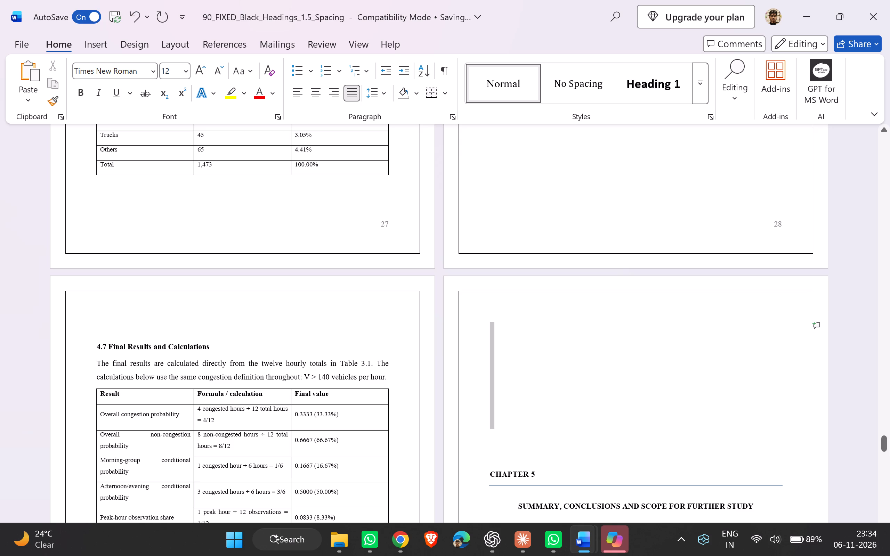
pyautogui.moveTo(466, 312); pyautogui.dragTo(474, 295)
pyautogui.press('BackSpace')
pyautogui.press('BackSpace')
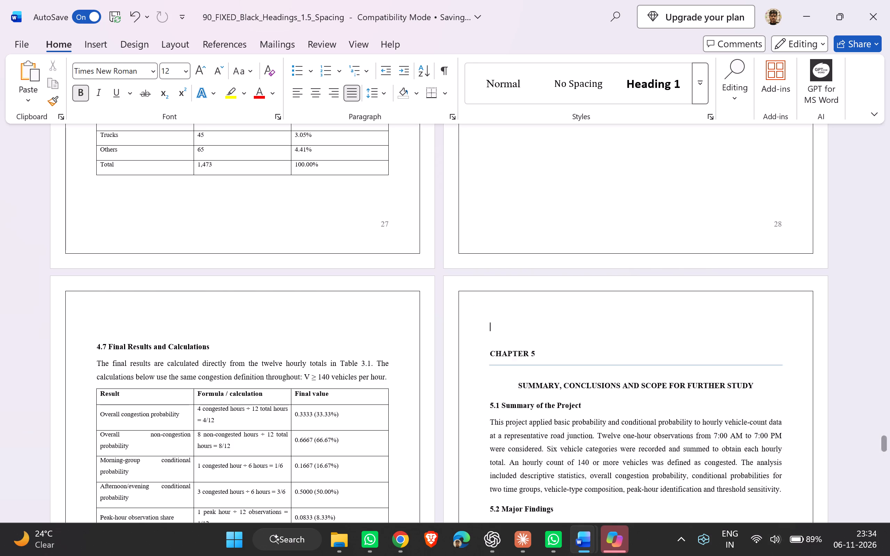
# Review the page layout from section 4.7 through Chapter 5 and the assessment page to the Course Outcome attainment form.
pyautogui.scroll(5, 474, 295)
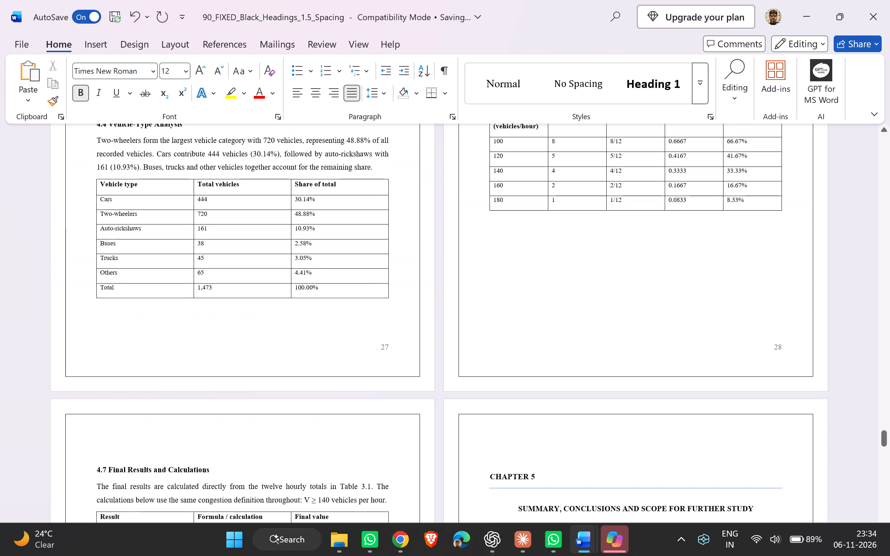
pyautogui.scroll(-9, 474, 295)
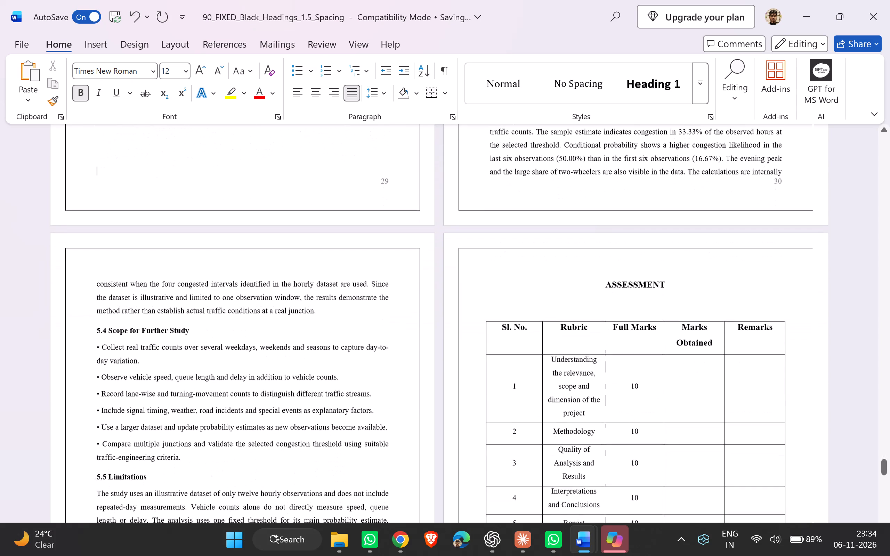
pyautogui.scroll(-5, 474, 295)
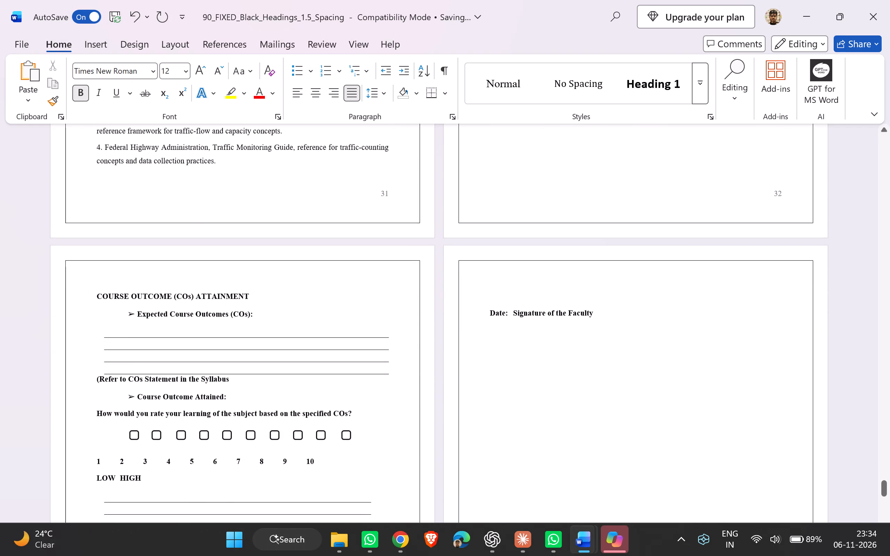
pyautogui.scroll(-3, 401, 210)
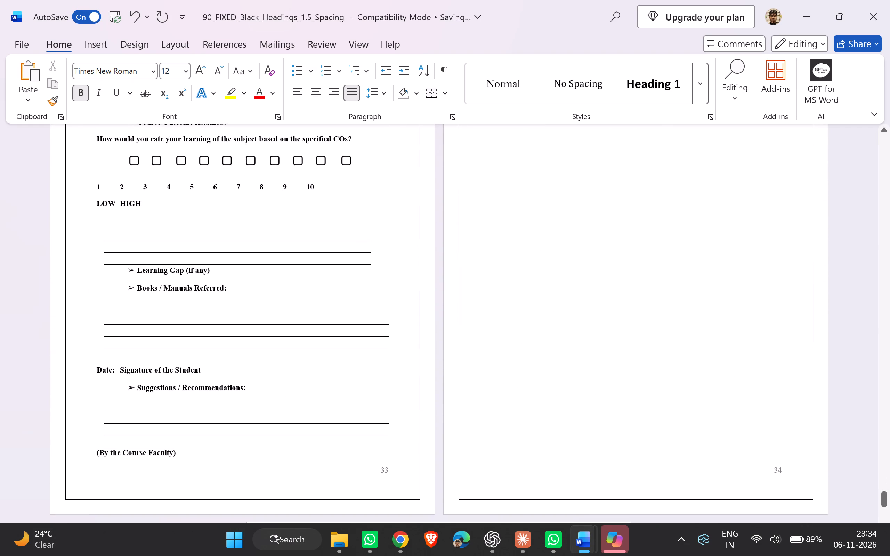
pyautogui.click(147, 402)
pyautogui.scroll(3, 163, 387)
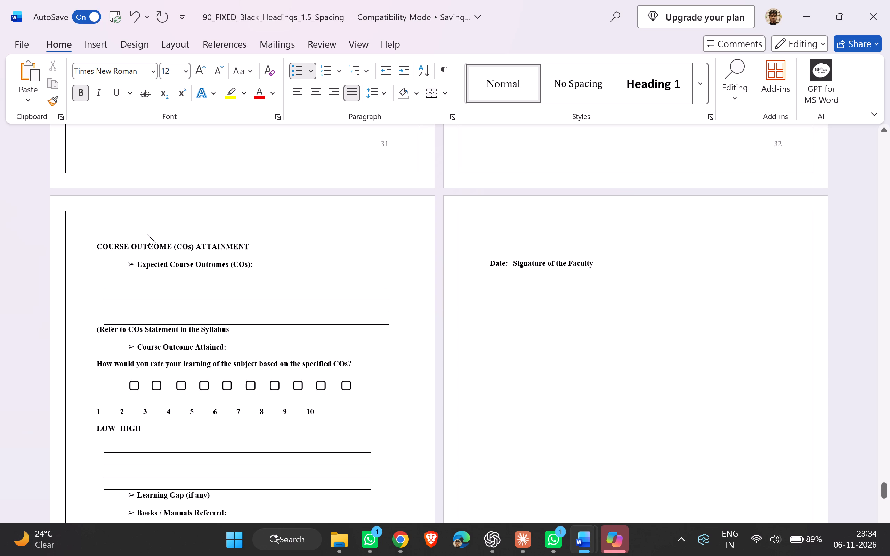
pyautogui.click(147, 282)
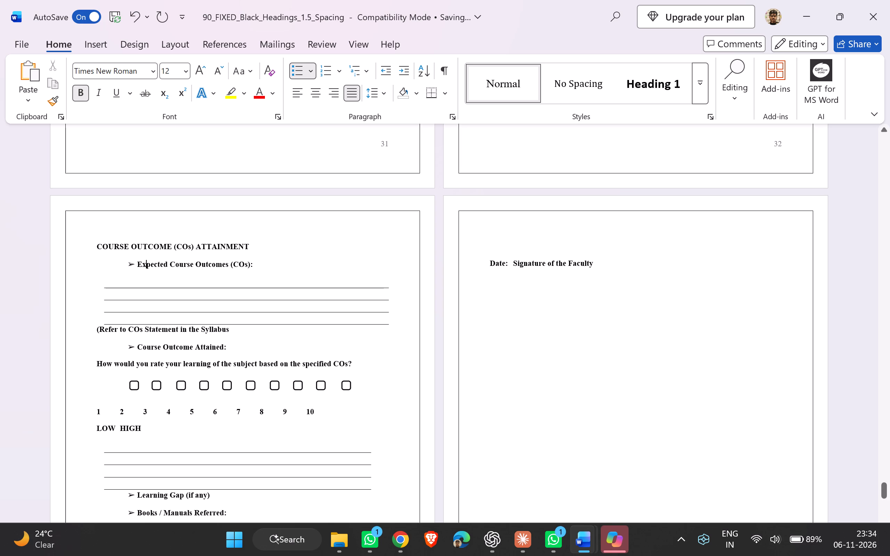
pyautogui.click(142, 282)
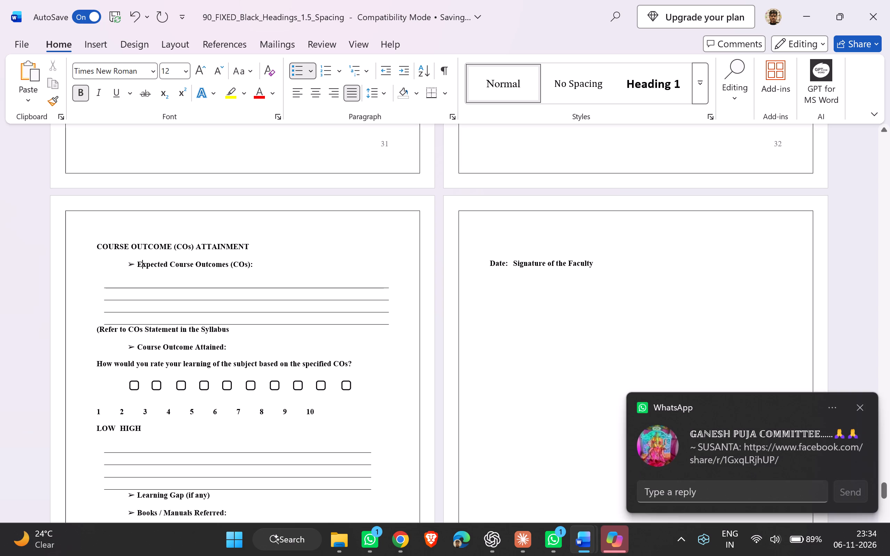
# Dismiss the WhatsApp notification.
pyautogui.click(867, 414)
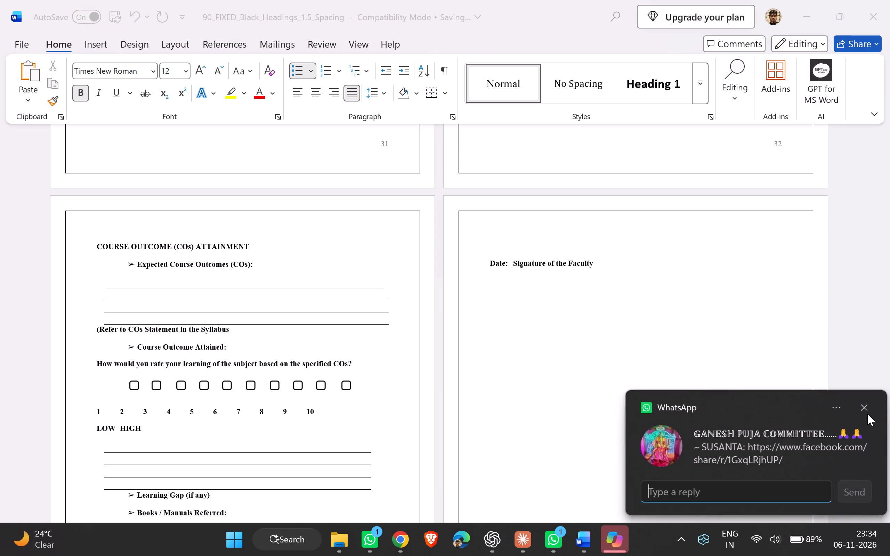
# Delete the lowest of the four ruled answer lines under "Books / Manuals Referred" in the Course Outcome attainment form.
pyautogui.scroll(-4, 520, 408)
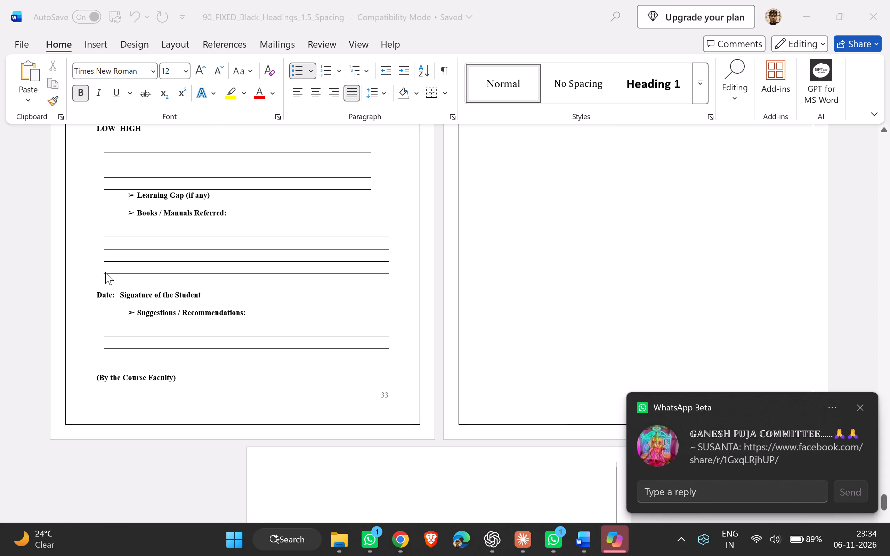
pyautogui.moveTo(153, 279); pyautogui.dragTo(138, 274)
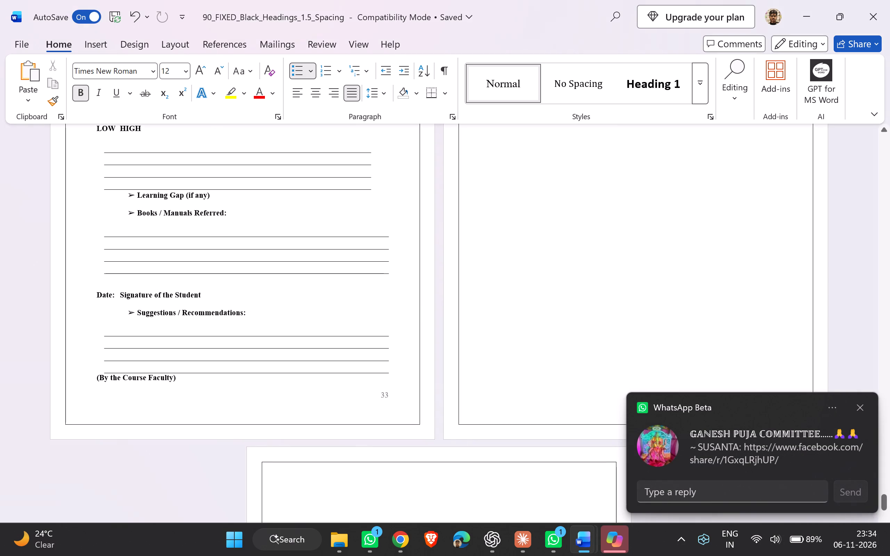
pyautogui.moveTo(138, 274); pyautogui.dragTo(106, 273)
pyautogui.click(106, 273)
pyautogui.click(106, 273)
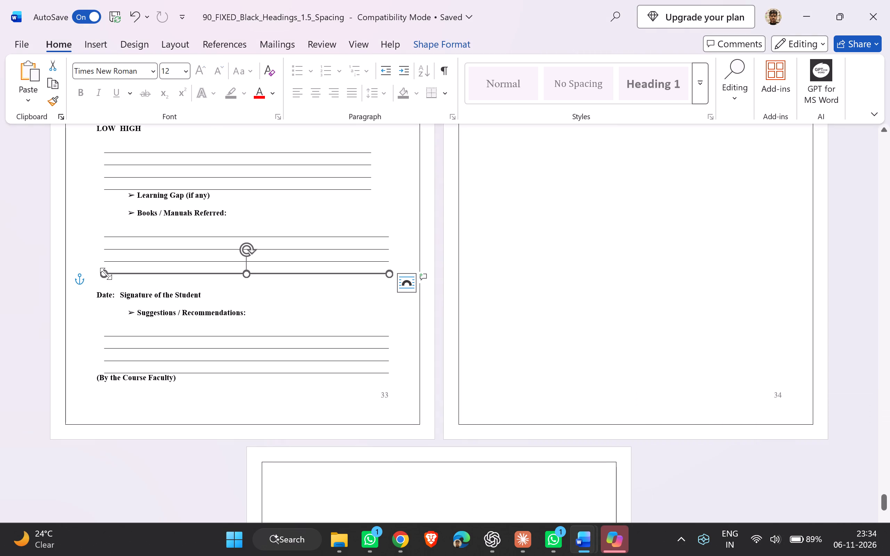
pyautogui.press('BackSpace')
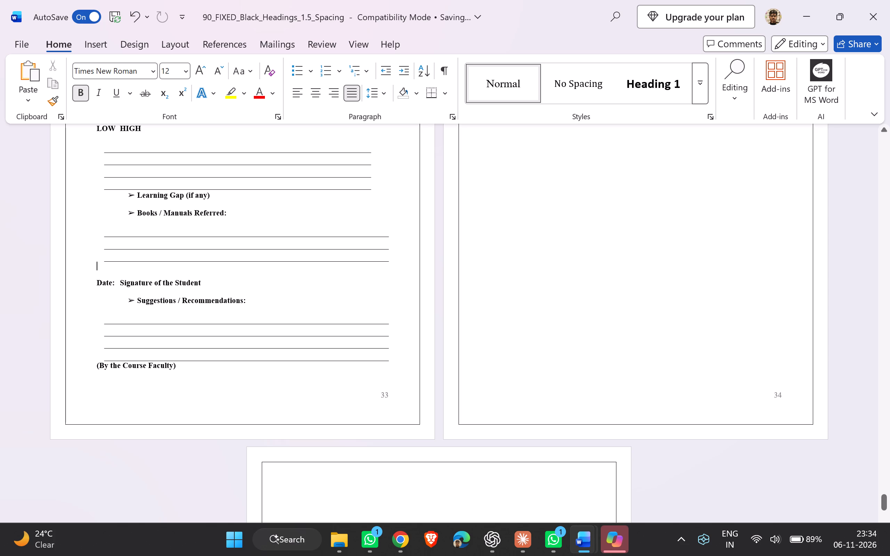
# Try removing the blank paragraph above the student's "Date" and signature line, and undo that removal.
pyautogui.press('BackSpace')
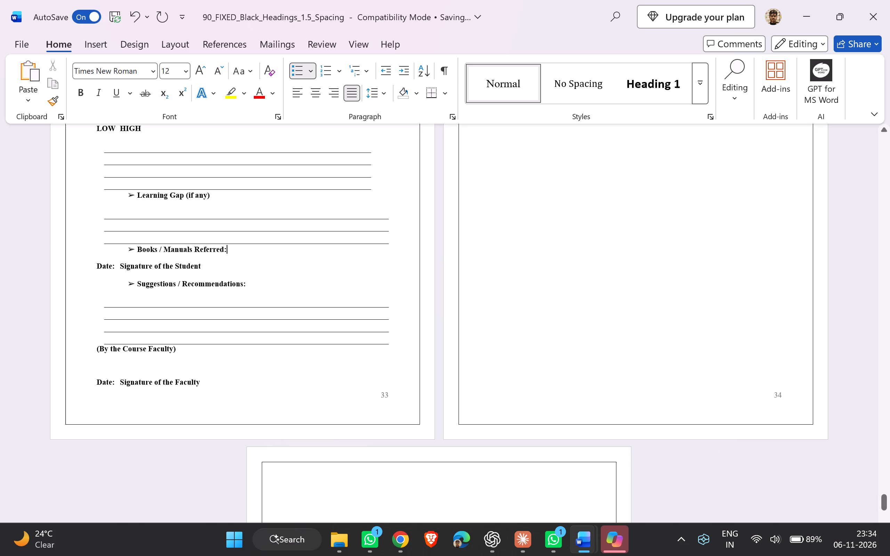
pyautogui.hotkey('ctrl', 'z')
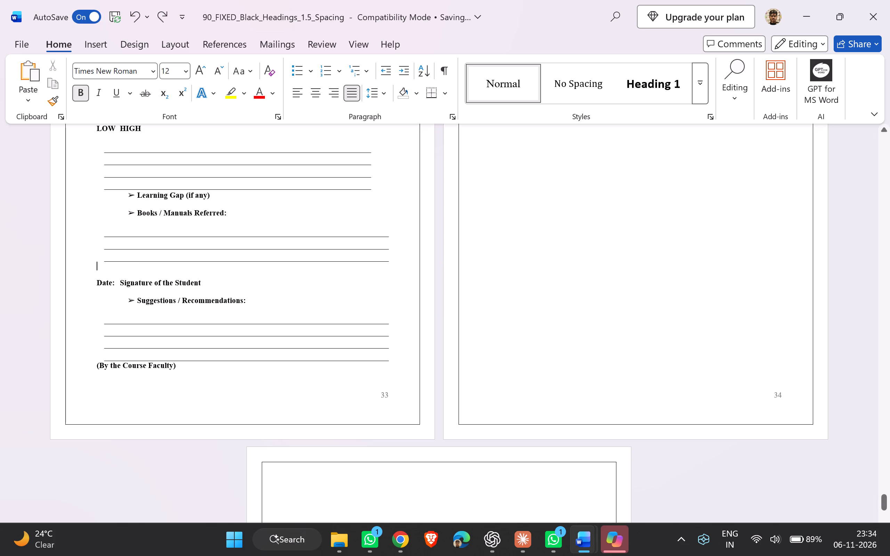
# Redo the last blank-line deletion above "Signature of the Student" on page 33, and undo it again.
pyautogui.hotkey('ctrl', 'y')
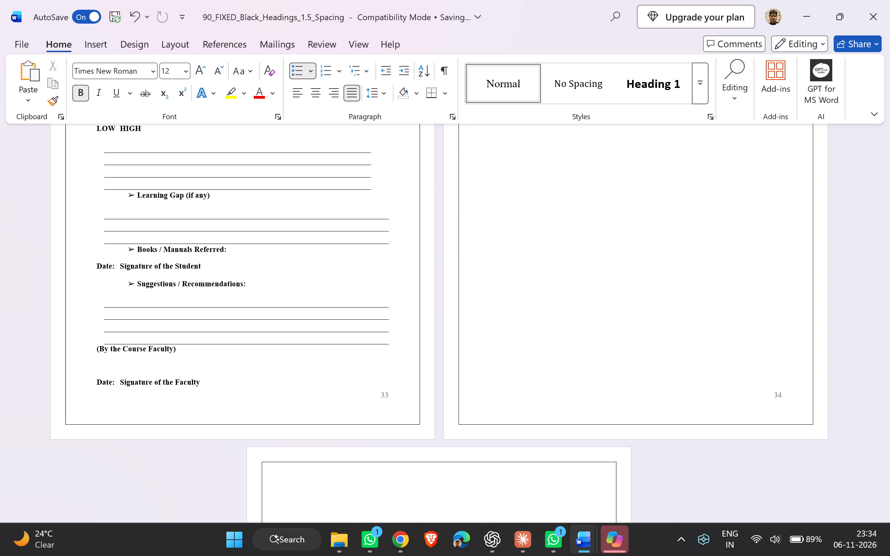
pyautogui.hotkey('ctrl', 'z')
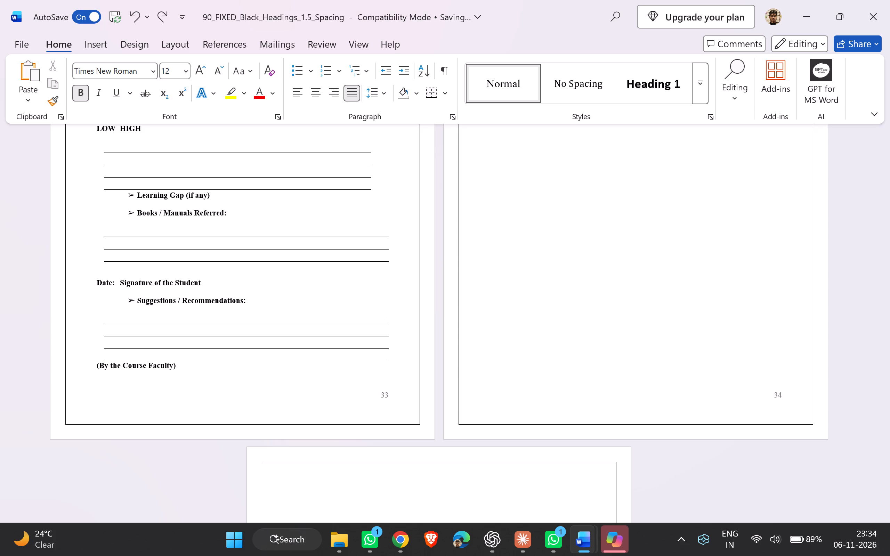
# Delete the blank line below "(By the Course Faculty)" so the faculty date and signature line fits on page 33.
pyautogui.scroll(1, 180, 305)
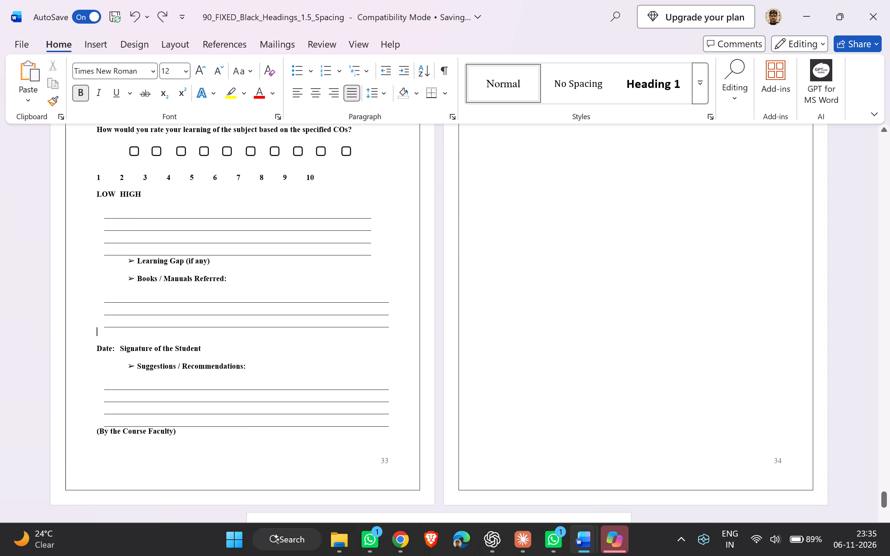
pyautogui.scroll(2, 364, 422)
pyautogui.scroll(-3, 364, 422)
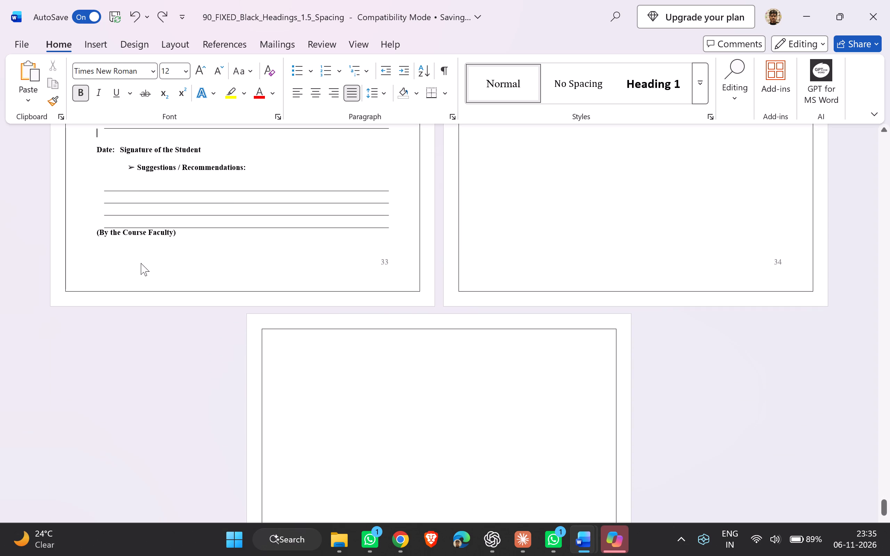
pyautogui.click(143, 253)
pyautogui.press('BackSpace')
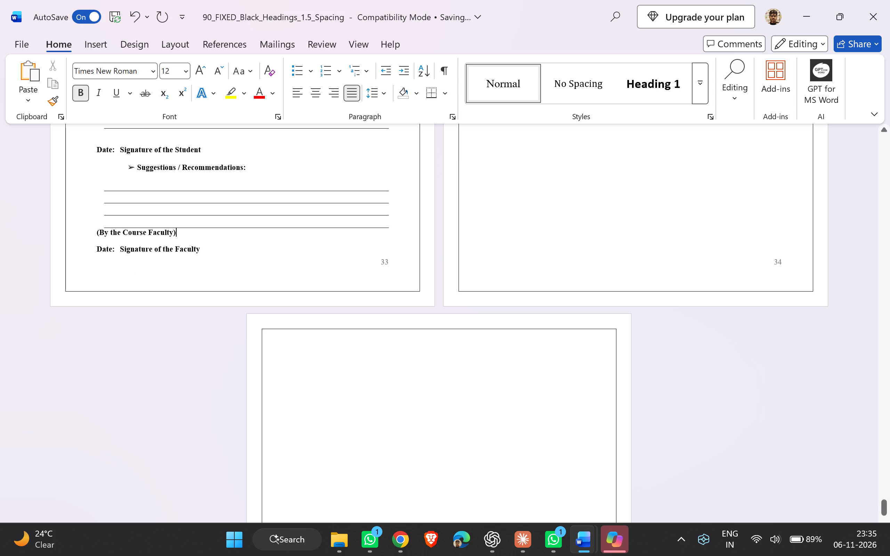
# Delete the "(By the Course Faculty)" text above the faculty date and signature line on page 33.
pyautogui.moveTo(185, 232); pyautogui.dragTo(91, 232)
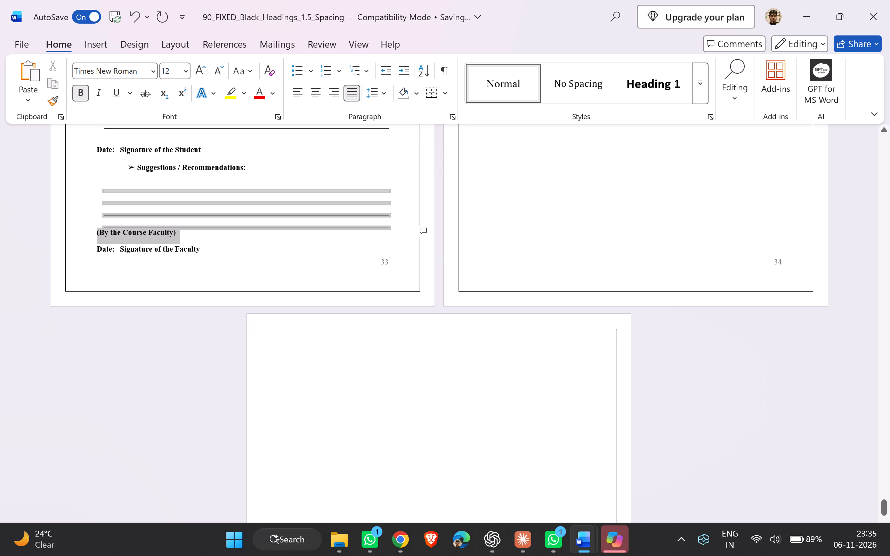
pyautogui.moveTo(91, 232); pyautogui.dragTo(99, 245)
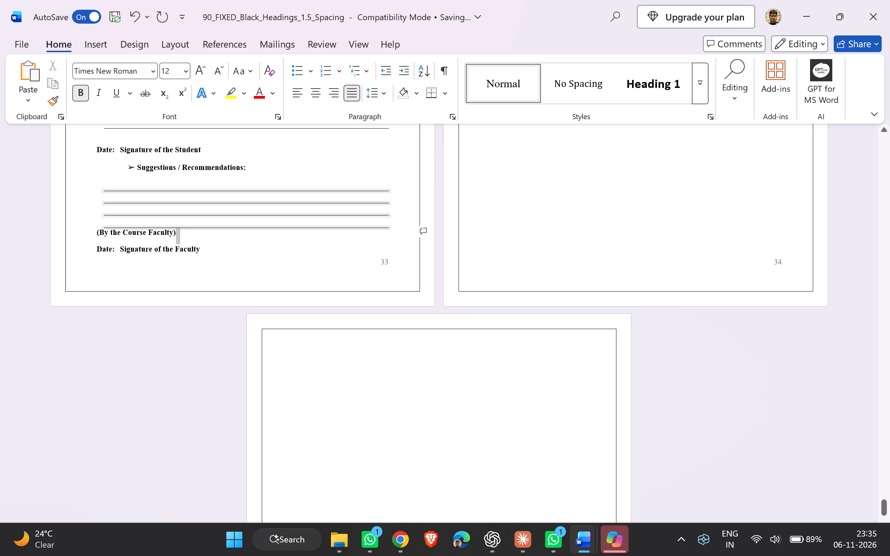
pyautogui.moveTo(99, 245); pyautogui.dragTo(100, 243)
pyautogui.press('BackSpace')
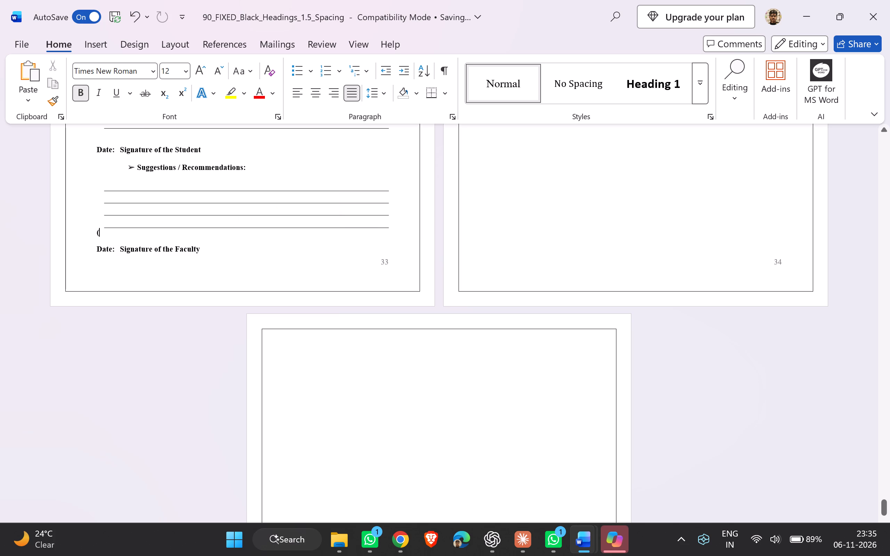
pyautogui.press('BackSpace')
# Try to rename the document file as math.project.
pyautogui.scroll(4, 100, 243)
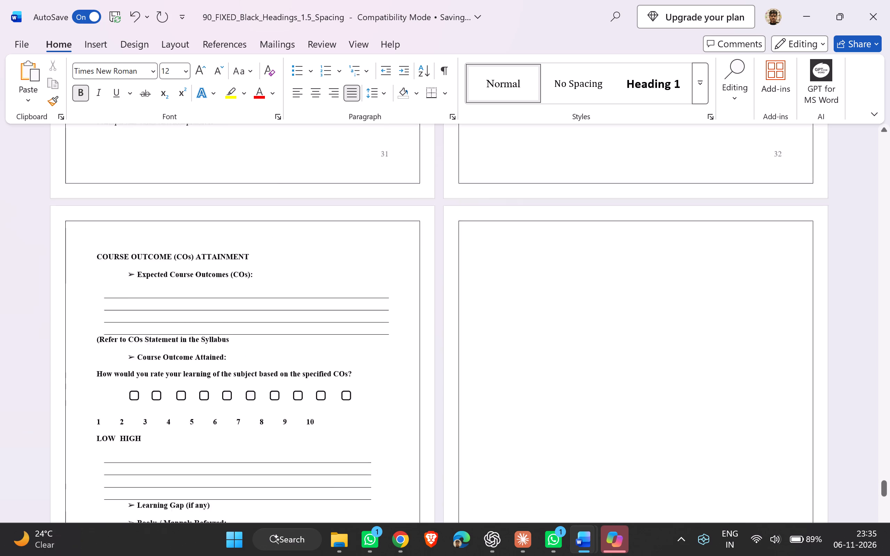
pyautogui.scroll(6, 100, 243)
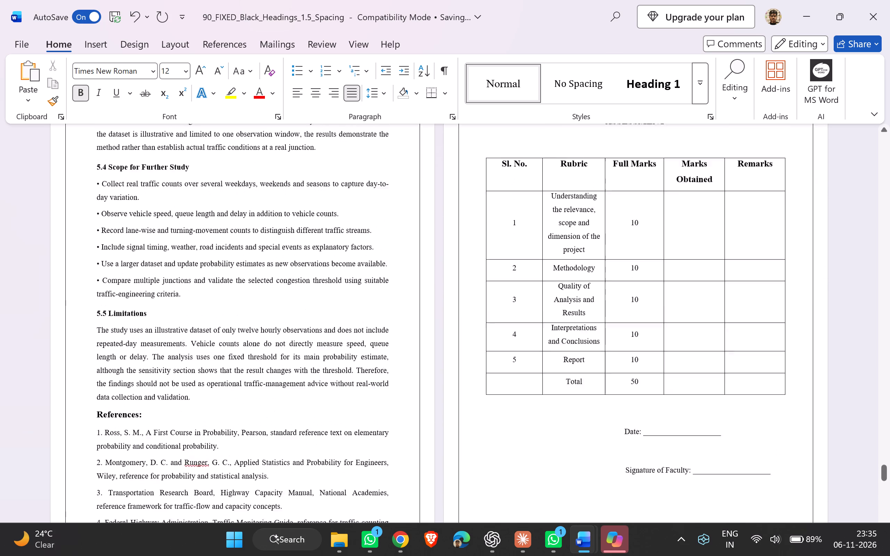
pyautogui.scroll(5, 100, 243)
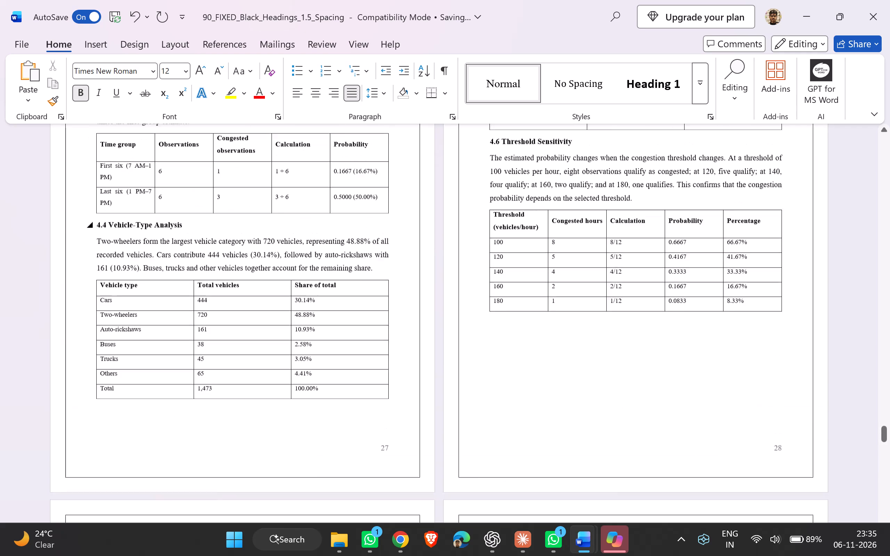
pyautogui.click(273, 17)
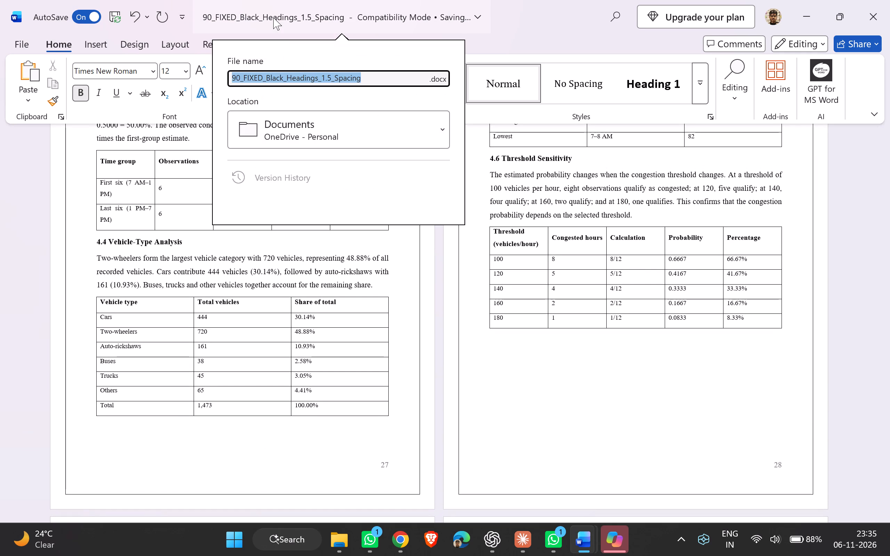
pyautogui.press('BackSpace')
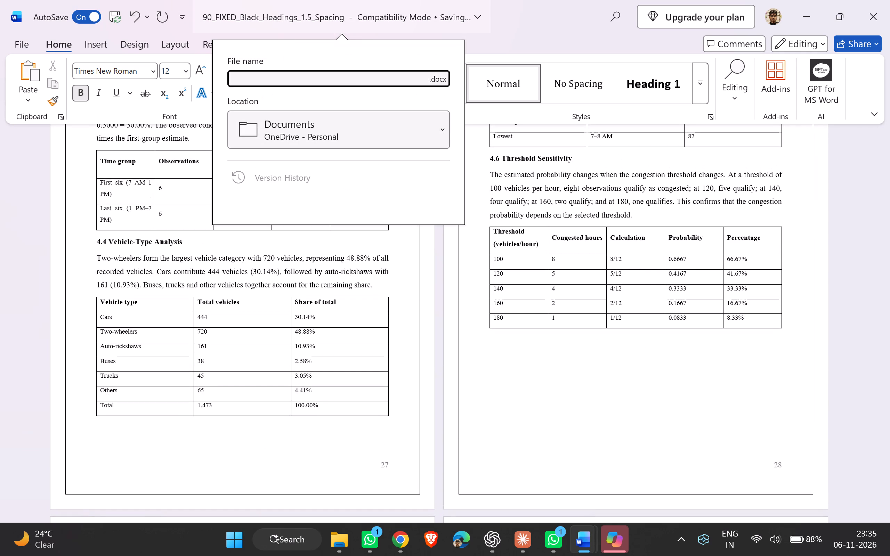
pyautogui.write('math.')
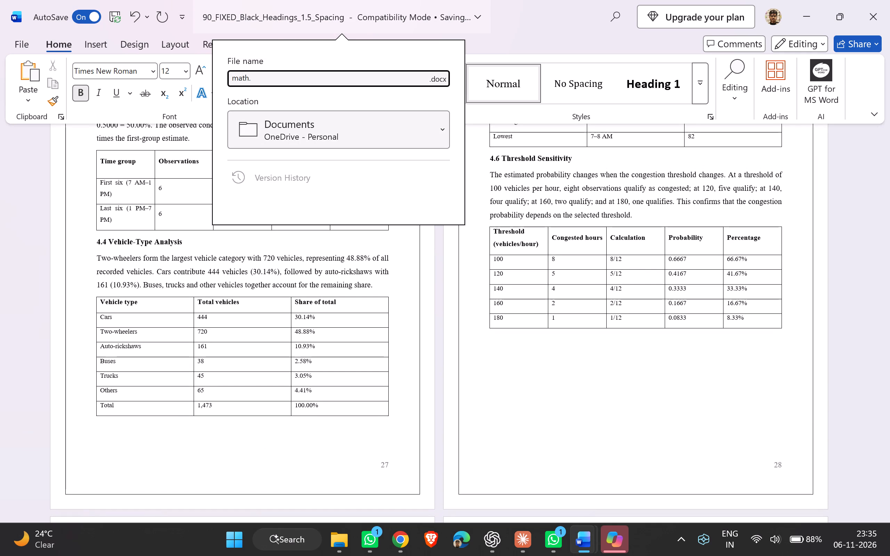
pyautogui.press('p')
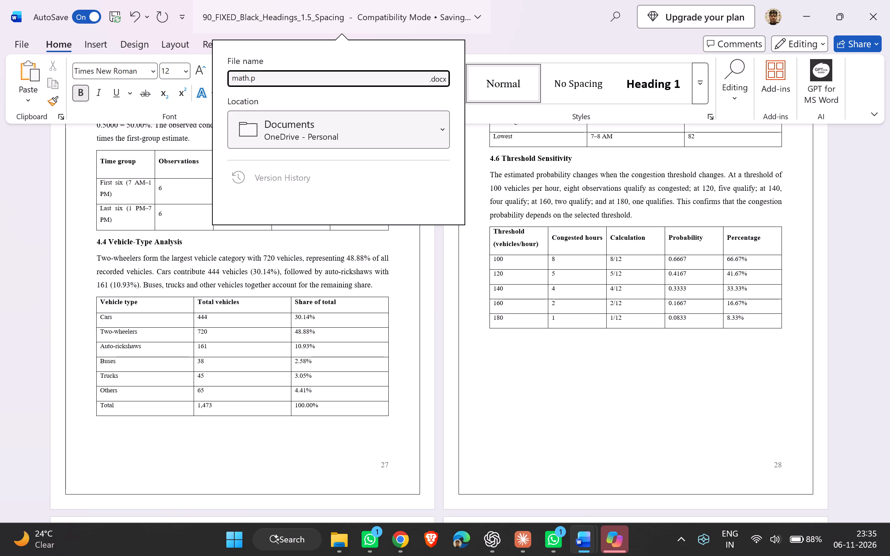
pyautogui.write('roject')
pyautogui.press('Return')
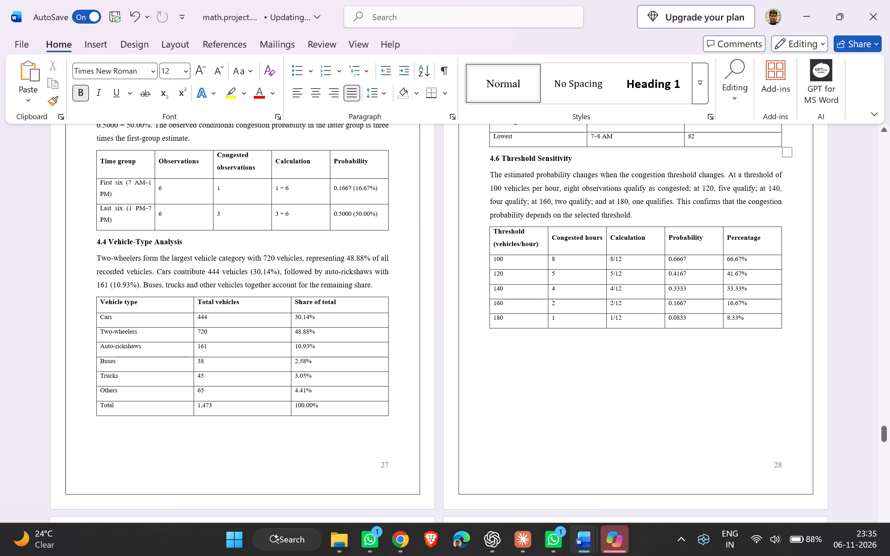
# Review the layout of the Chapter 4 and 5 pages and the front matter, including the declaration and acknowledgements.
pyautogui.scroll(4, 561, 202)
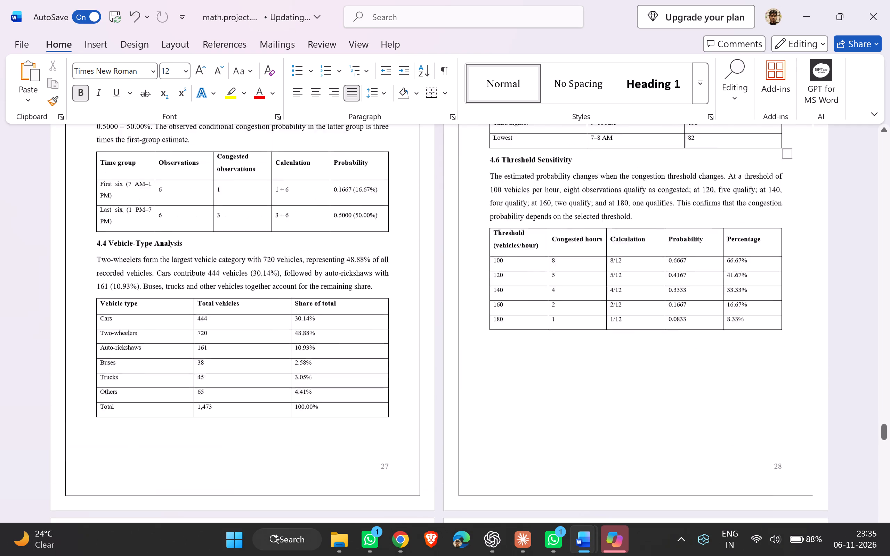
pyautogui.scroll(2, 561, 202)
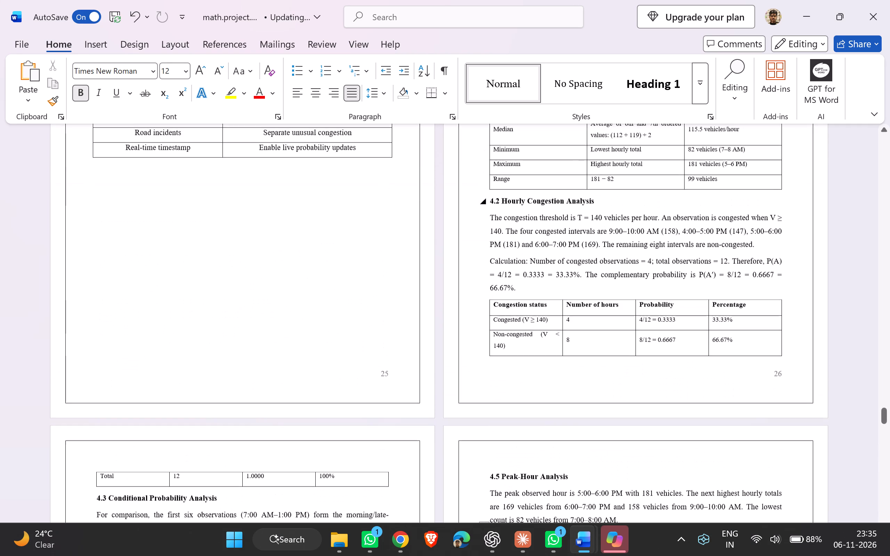
pyautogui.scroll(-4, 561, 202)
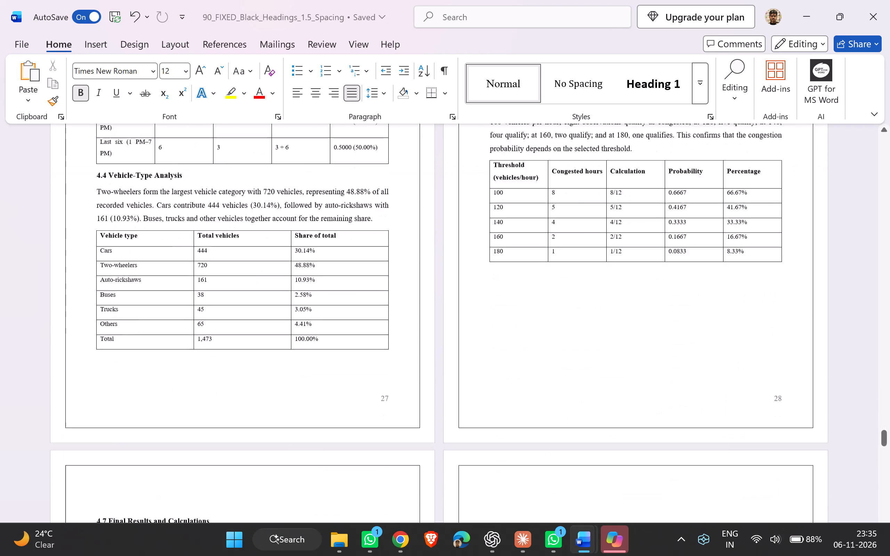
pyautogui.scroll(-1, 561, 202)
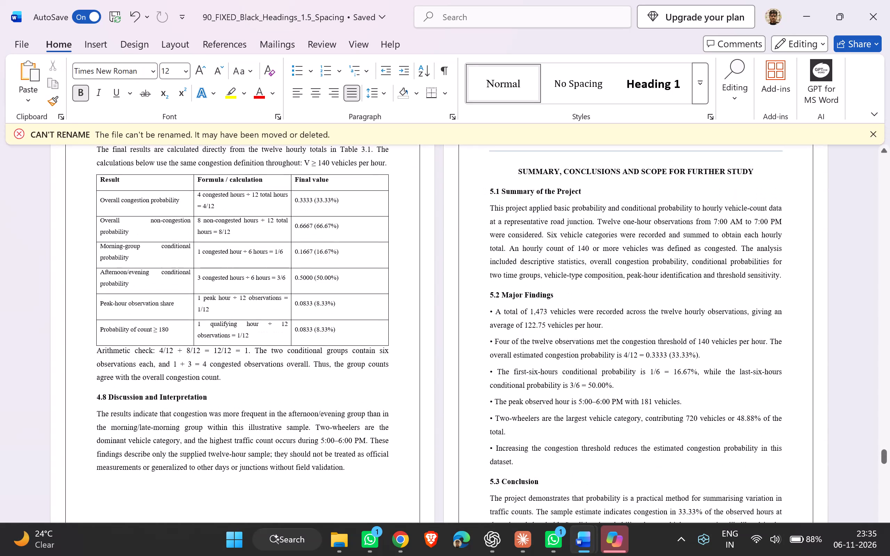
pyautogui.scroll(1, 383, 344)
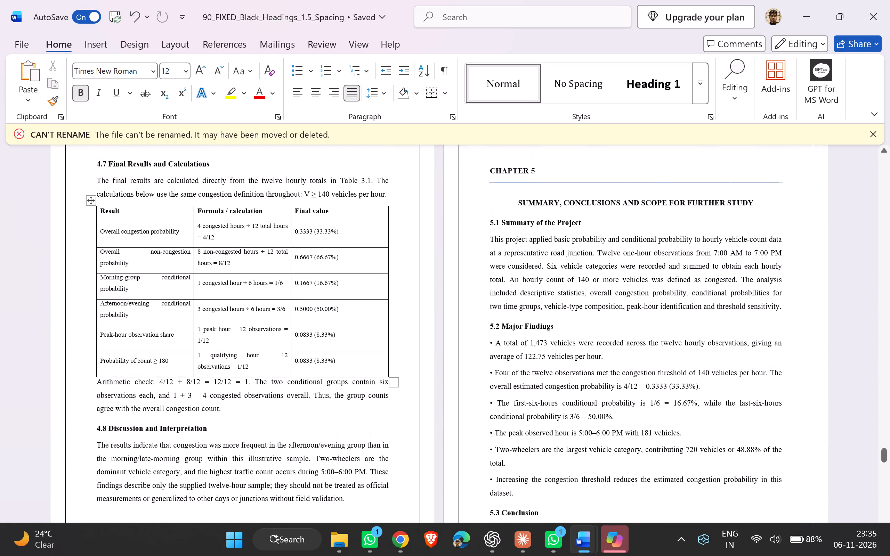
pyautogui.scroll(4, 383, 344)
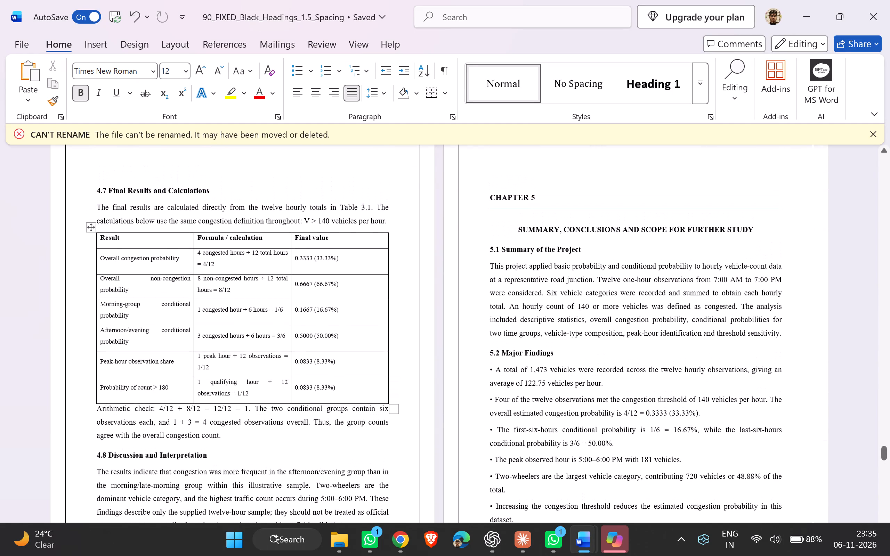
pyautogui.scroll(10, 383, 344)
pyautogui.scroll(20, 383, 344)
pyautogui.scroll(20, 383, 344)
pyautogui.scroll(11, 383, 344)
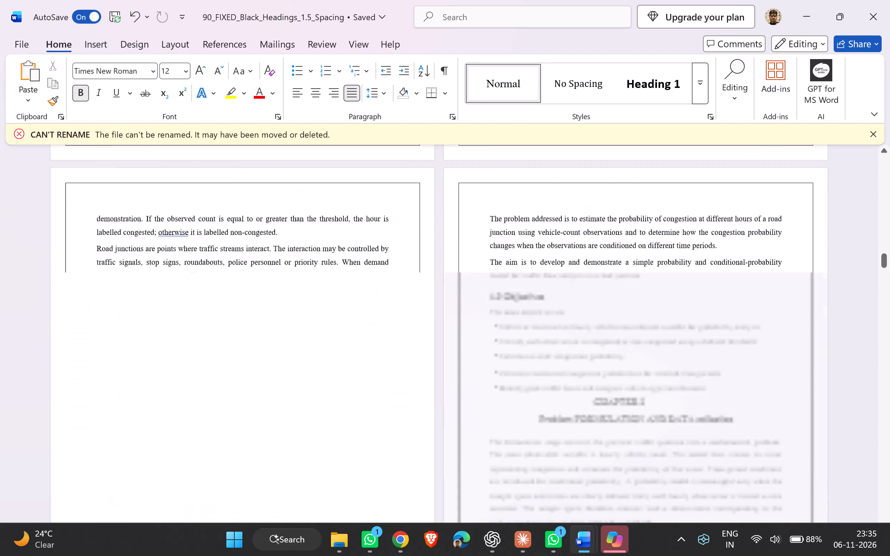
pyautogui.scroll(14, 383, 344)
pyautogui.scroll(7, 383, 344)
pyautogui.scroll(-4, 383, 344)
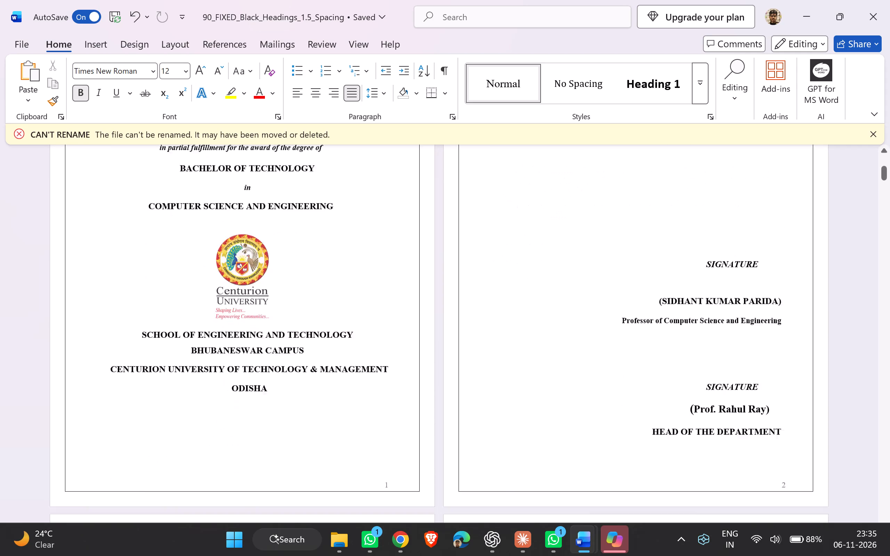
pyautogui.scroll(-4, 383, 344)
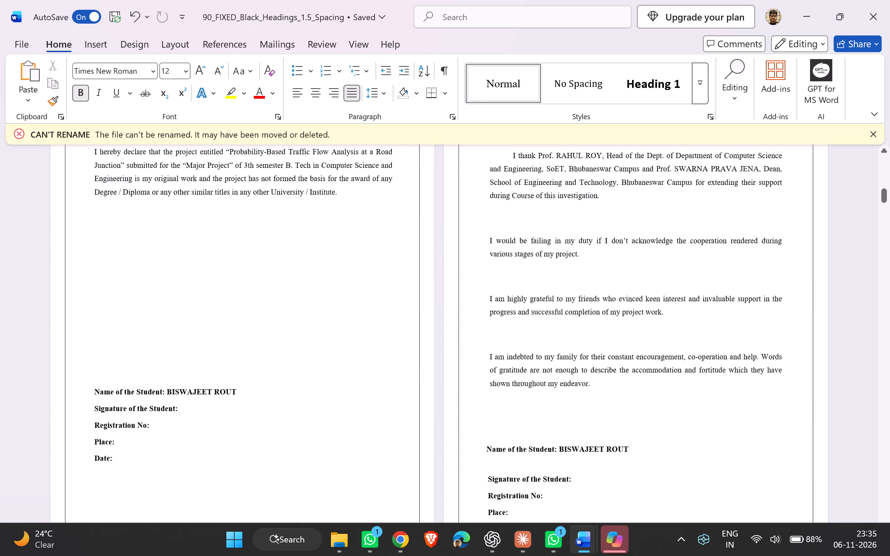
pyautogui.scroll(-1, 383, 344)
pyautogui.scroll(4, 383, 344)
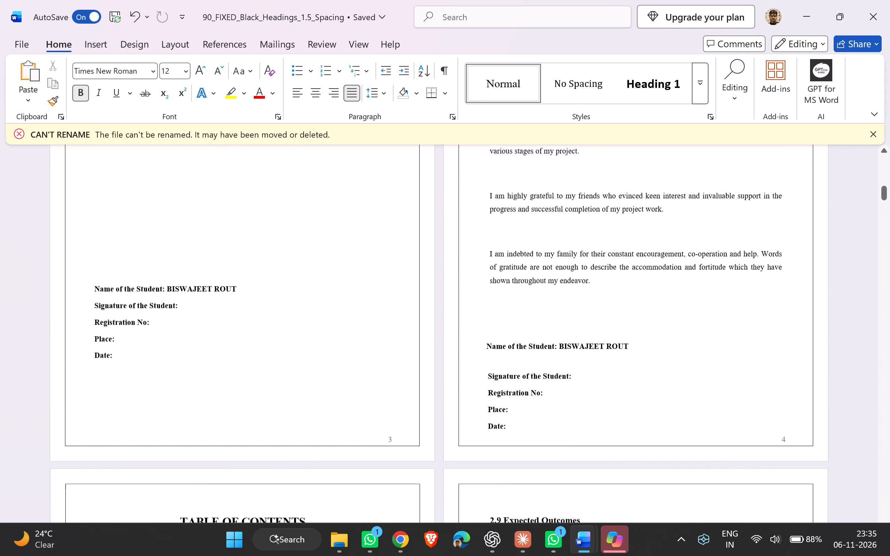
pyautogui.scroll(5, 383, 344)
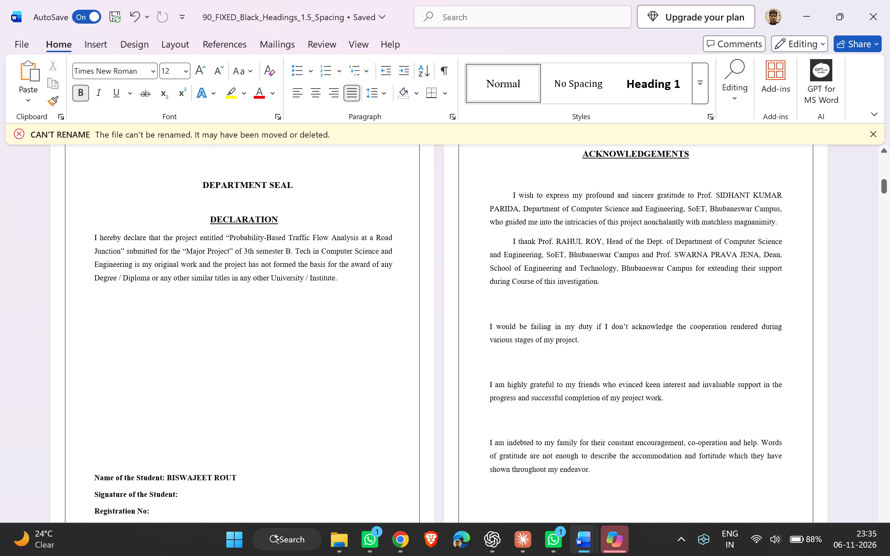
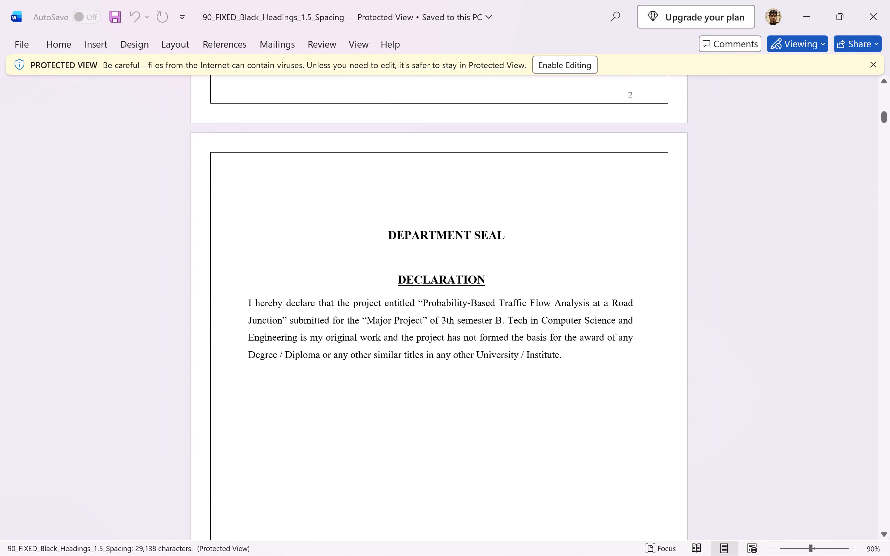
# Review the page layout from the declaration through the abstract and Chapters 1 to 3, including the tables and figures.
pyautogui.scroll(-15, 629, 393)
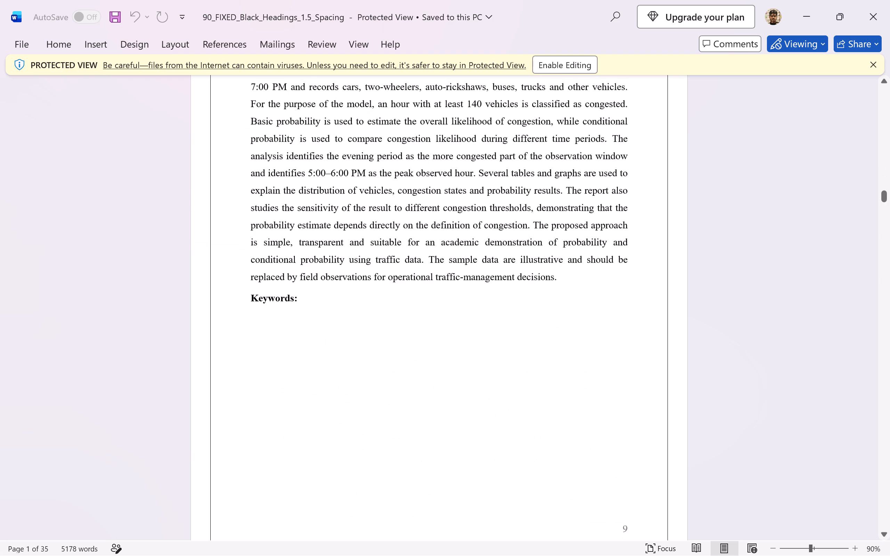
pyautogui.scroll(1, 629, 393)
pyautogui.scroll(-1, 553, 387)
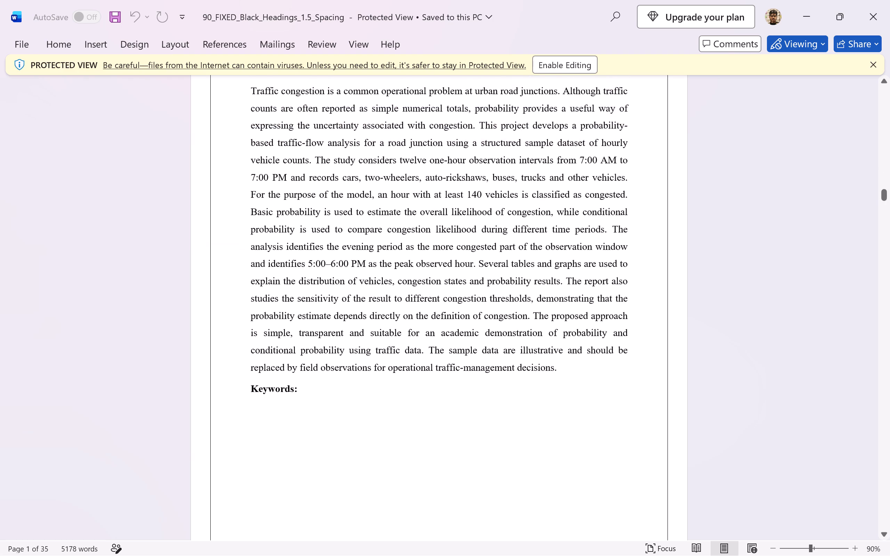
pyautogui.scroll(-9, 553, 387)
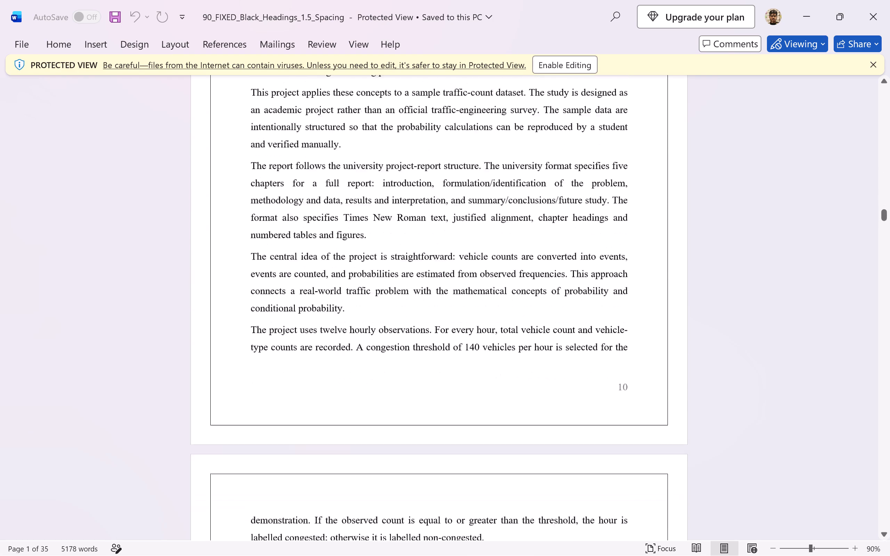
pyautogui.scroll(-6, 553, 387)
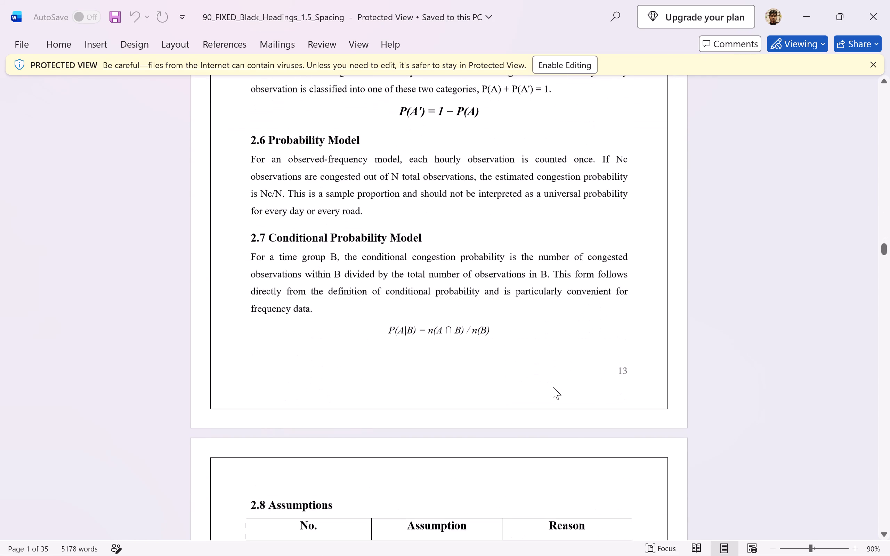
pyautogui.scroll(-7, 553, 387)
pyautogui.click(553, 387)
pyautogui.scroll(-2, 553, 387)
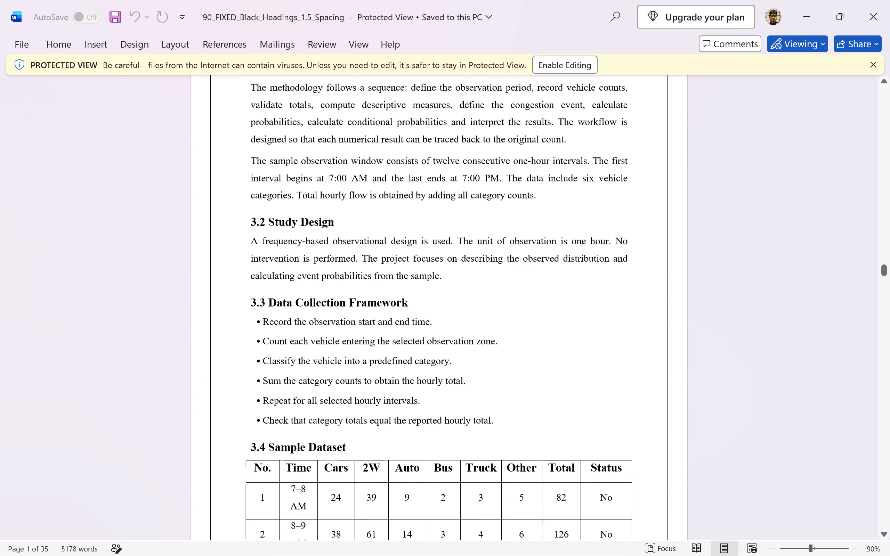
pyautogui.scroll(-8, 553, 387)
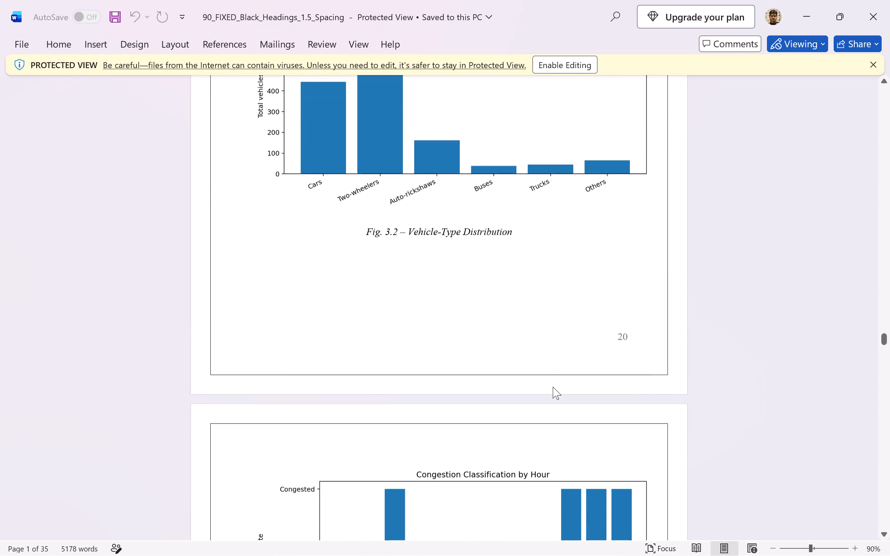
# Review the layout of the report from the Chapter 3 charts through Chapters 4 and 5, the references and the course outcome pages.
pyautogui.scroll(-11, 553, 387)
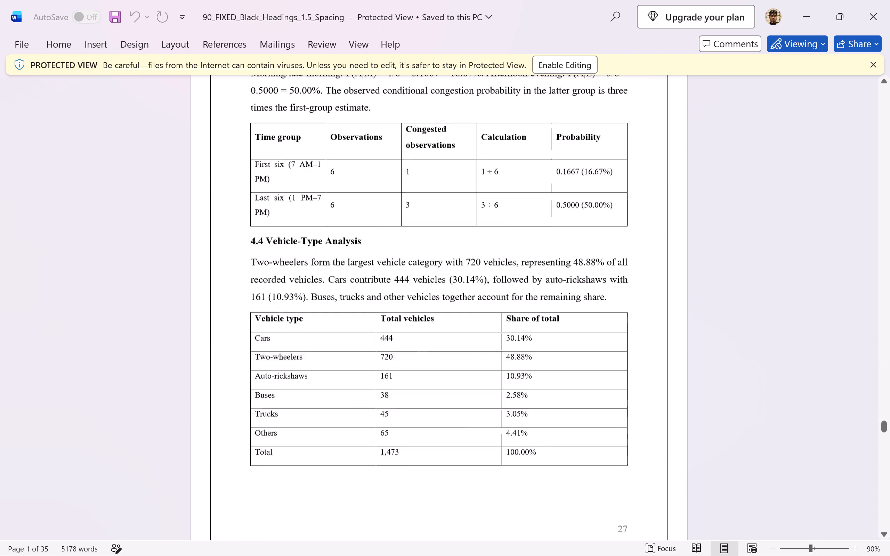
pyautogui.scroll(-12, 553, 387)
pyautogui.scroll(4, 553, 387)
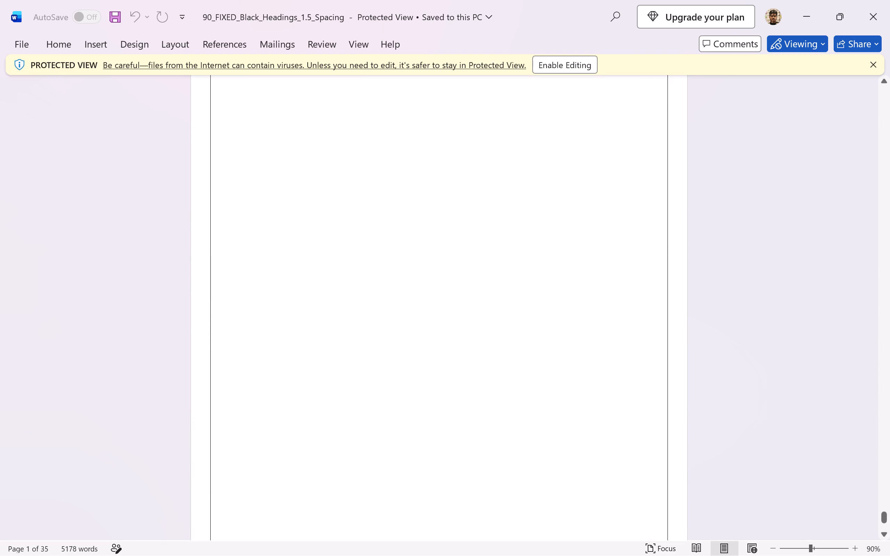
pyautogui.scroll(8, 553, 387)
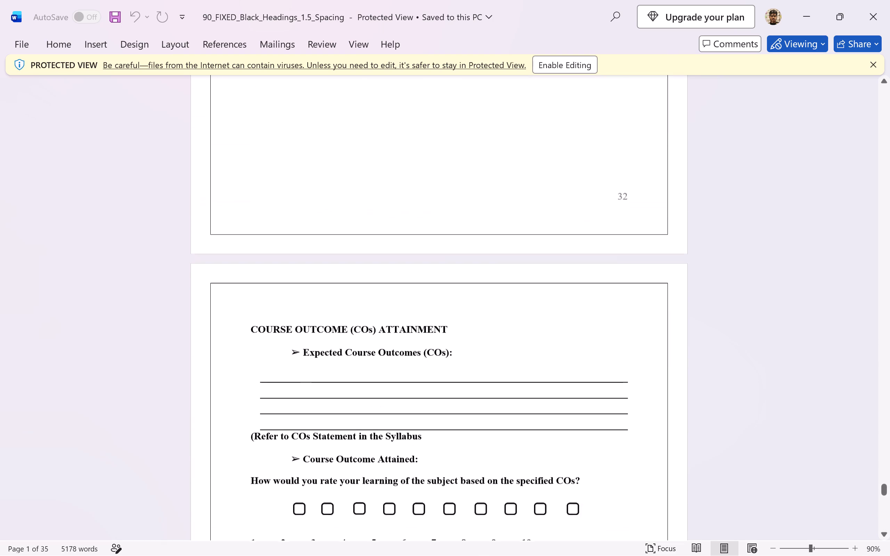
pyautogui.scroll(7, 553, 387)
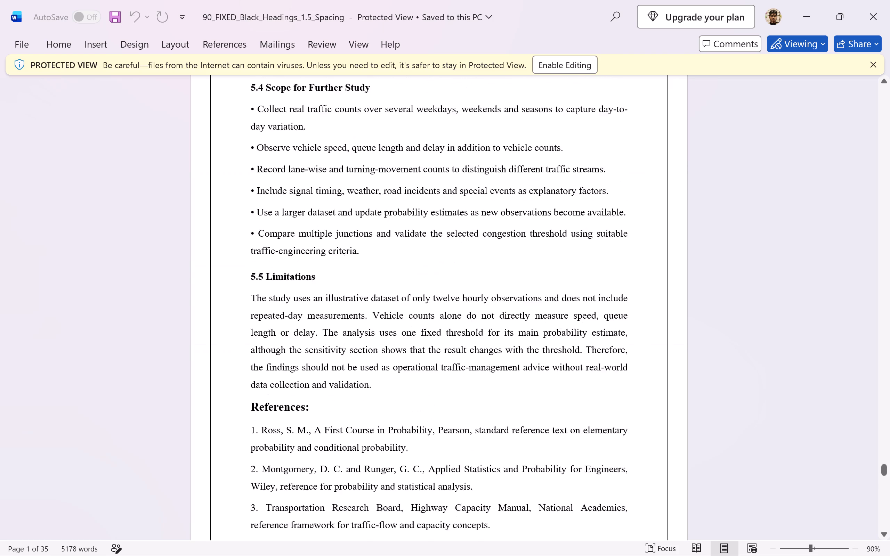
pyautogui.scroll(4, 553, 387)
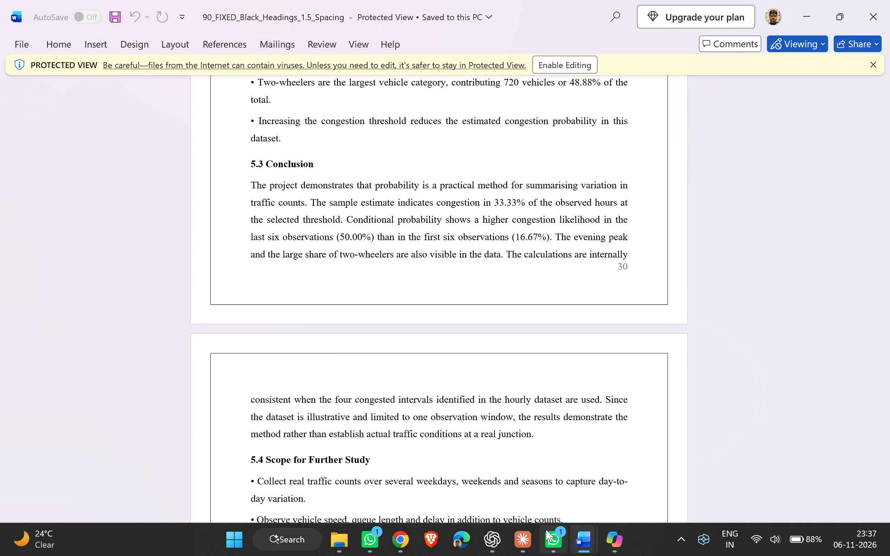
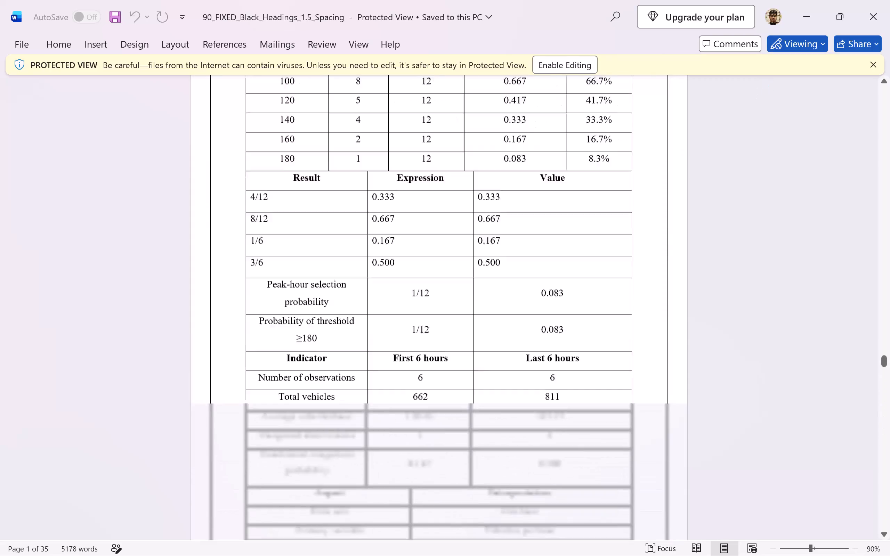
# Review the report's front pages from the cover through the bonafide certificate, declaration and acknowledgements.
pyautogui.scroll(12, 756, 87)
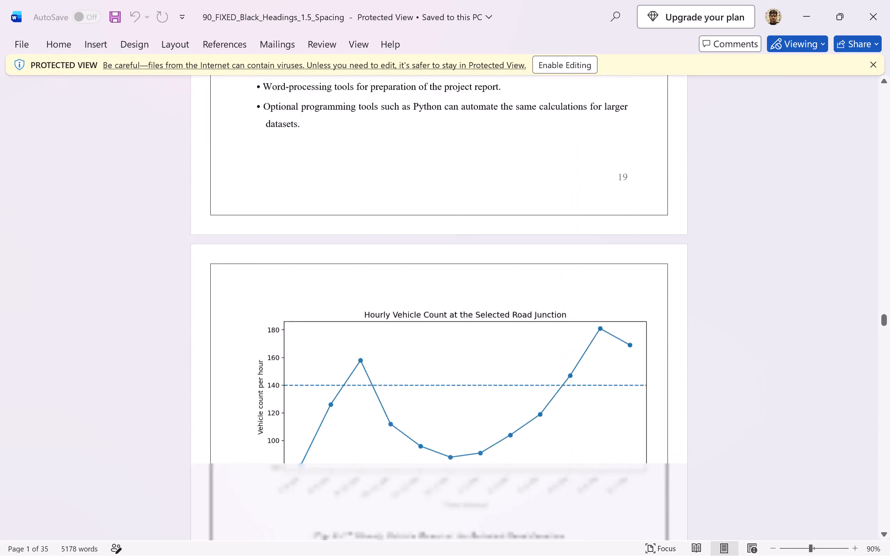
pyautogui.scroll(20, 756, 87)
pyautogui.scroll(2, 756, 87)
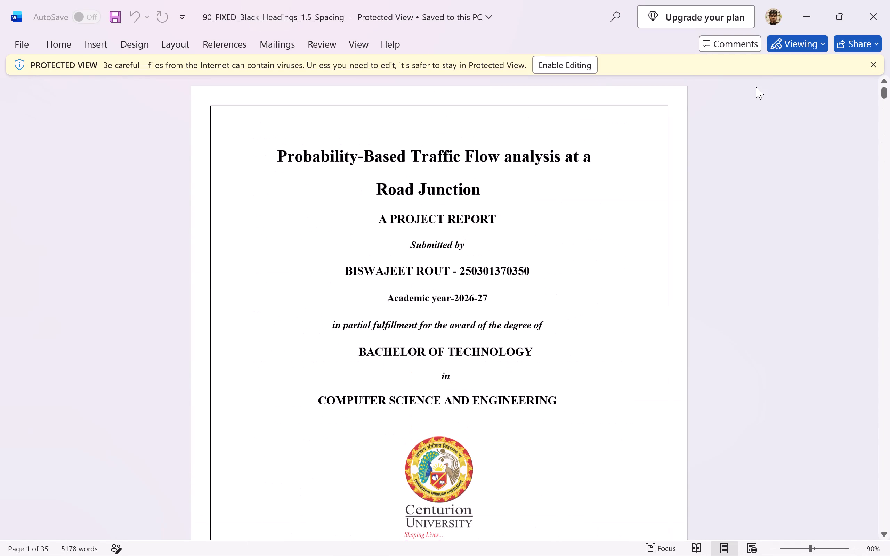
pyautogui.scroll(-1, 756, 87)
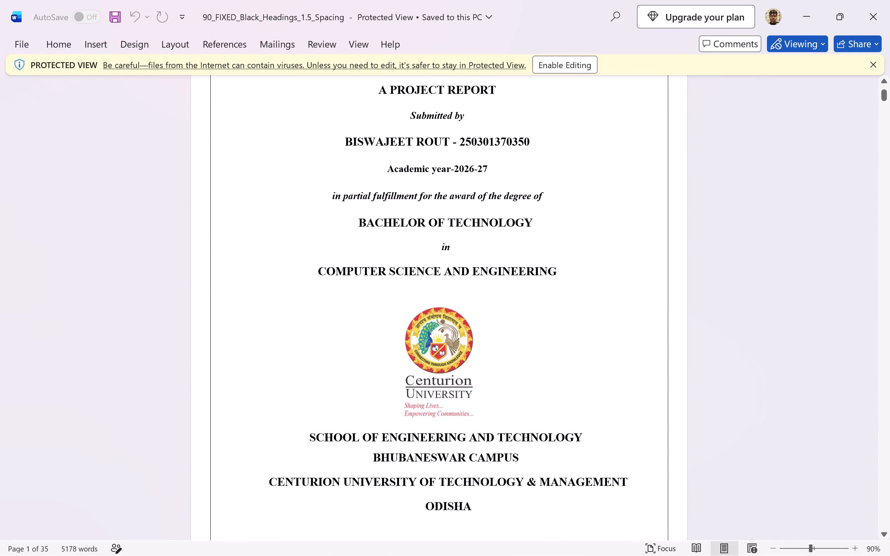
pyautogui.scroll(-2, 231, 170)
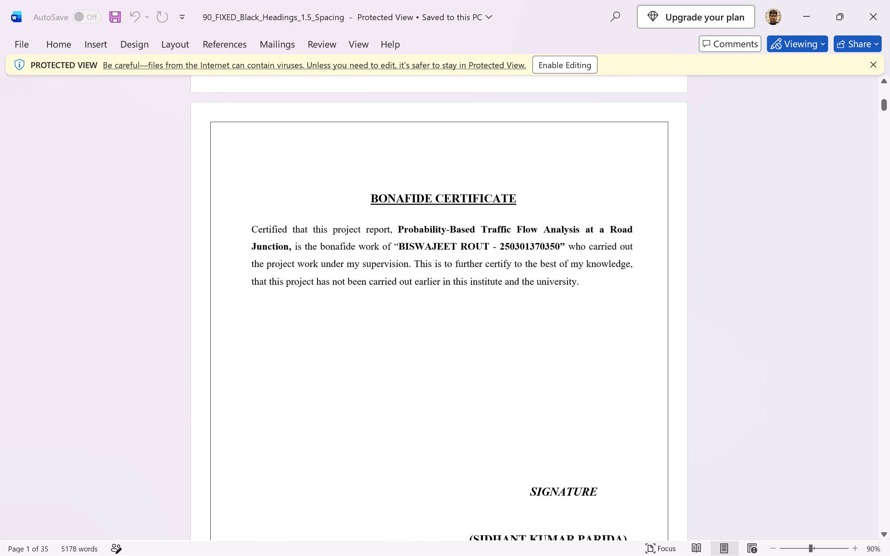
pyautogui.scroll(-4, 231, 170)
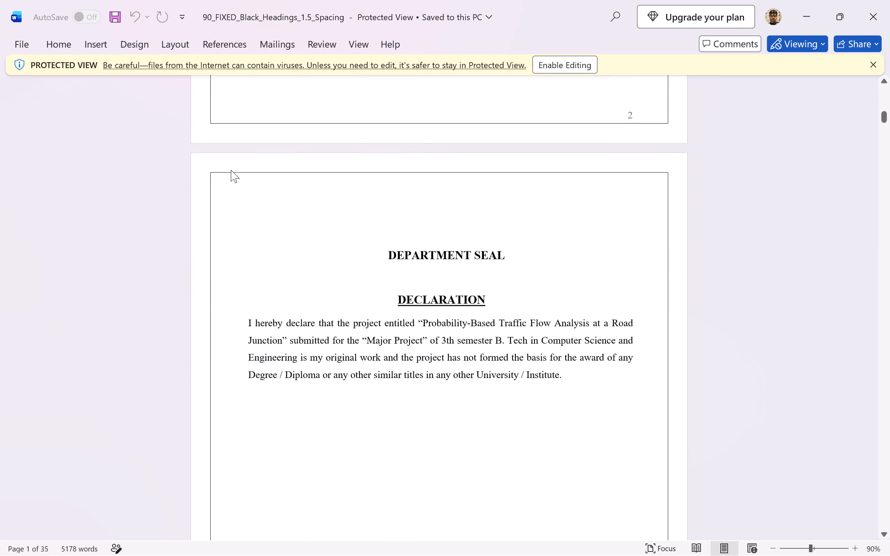
pyautogui.scroll(-3, 231, 170)
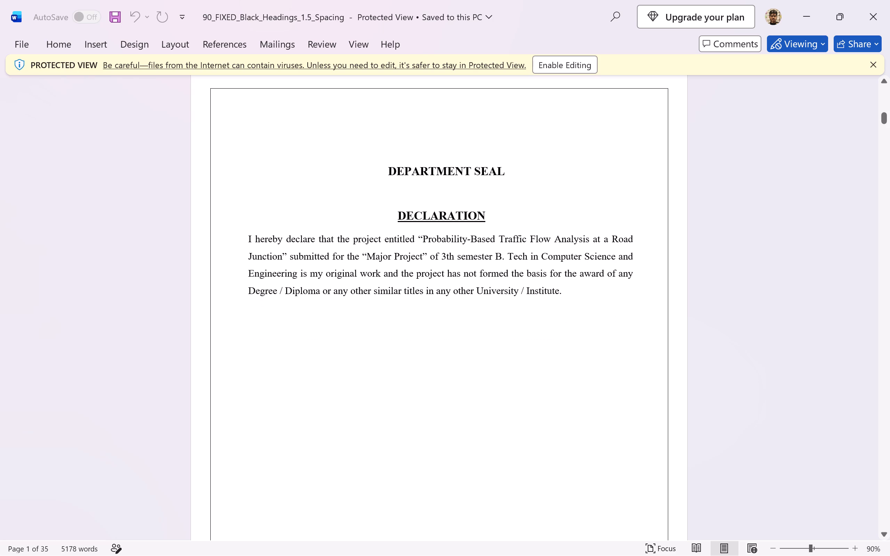
pyautogui.scroll(-1, 231, 170)
pyautogui.scroll(1, 231, 170)
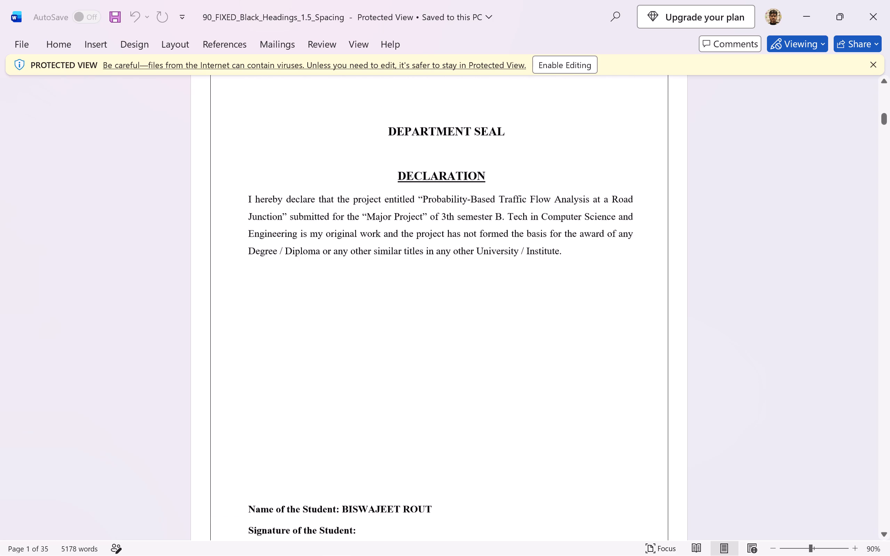
pyautogui.scroll(1, 231, 170)
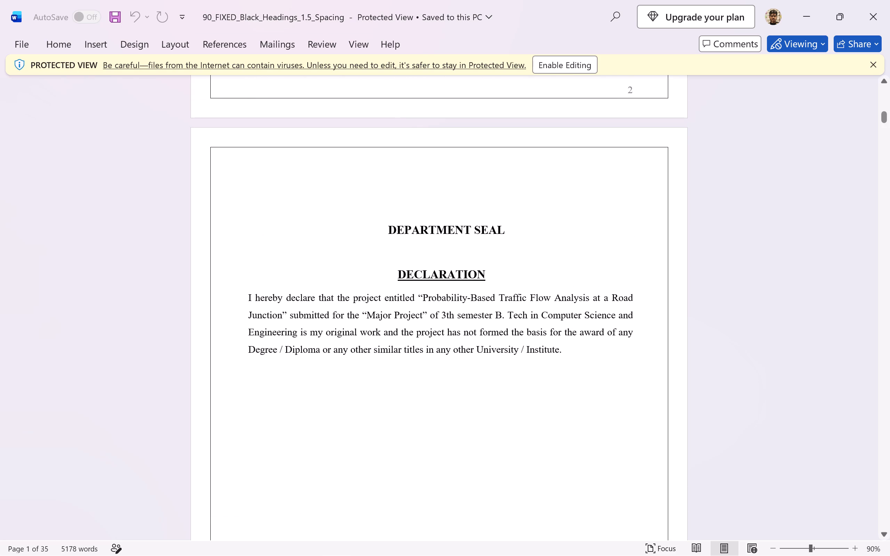
pyautogui.scroll(1, 502, 243)
pyautogui.scroll(-2, 502, 243)
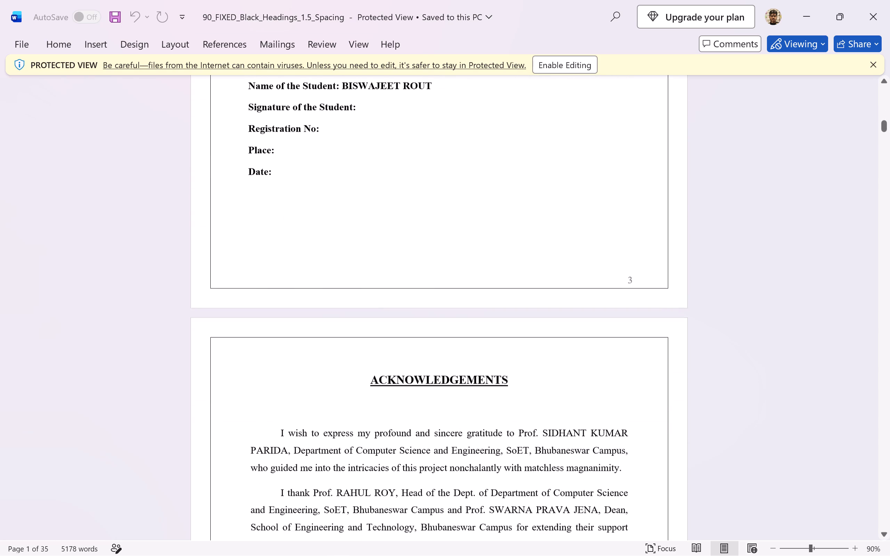
pyautogui.scroll(-4, 502, 243)
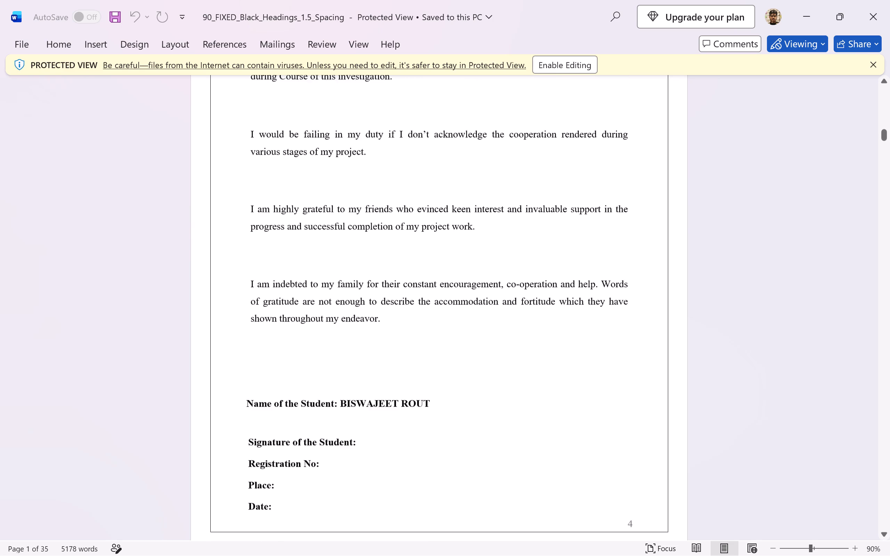
# Examine the table of contents, its chapter and section numbering, the symbols table and the abstract page.
pyautogui.scroll(-3, 502, 243)
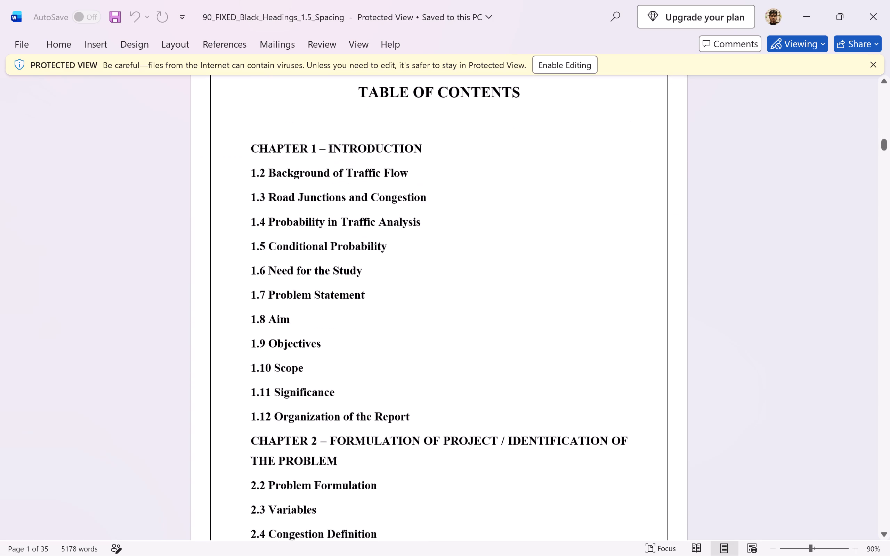
pyautogui.scroll(-3, 502, 243)
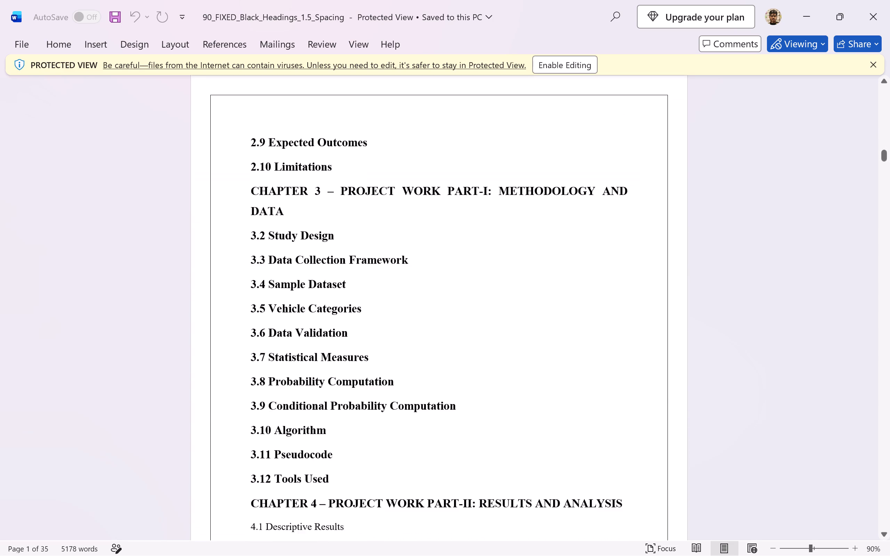
pyautogui.scroll(-1, 502, 243)
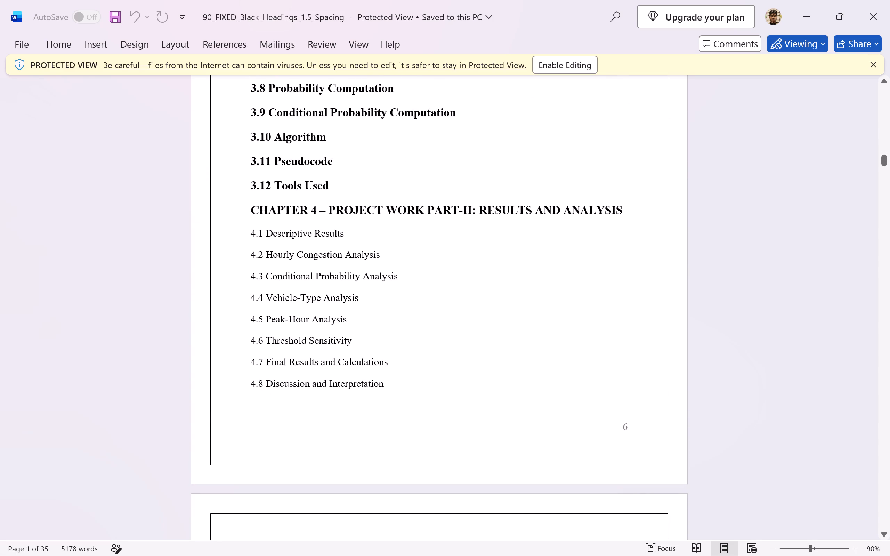
pyautogui.scroll(-1, 417, 412)
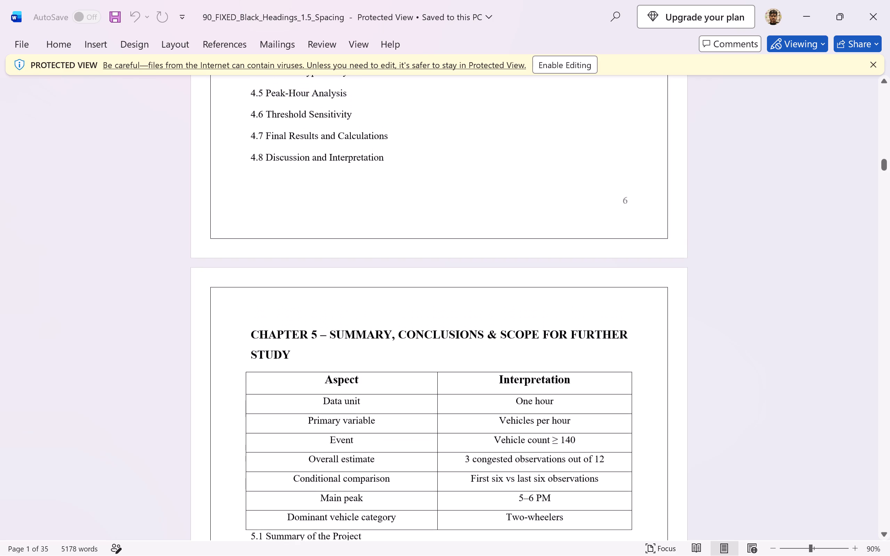
pyautogui.scroll(3, 417, 412)
pyautogui.scroll(-2, 417, 412)
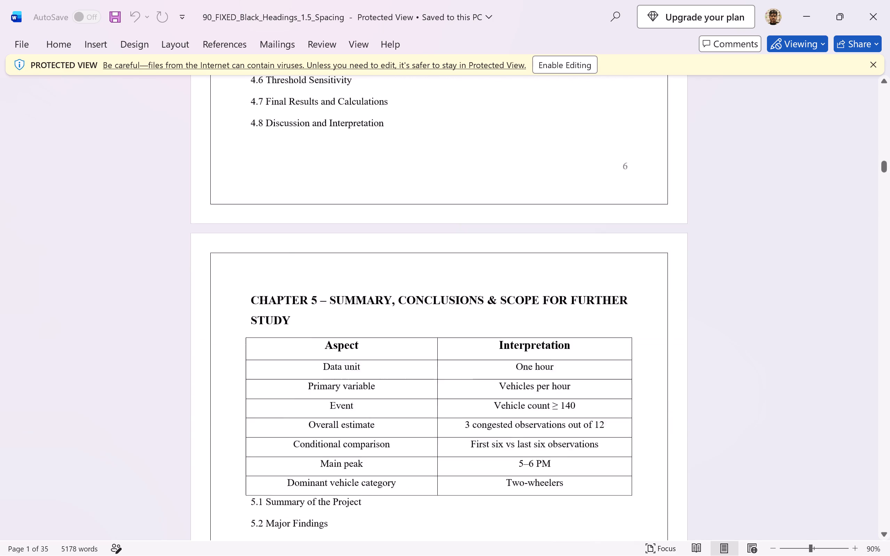
pyautogui.scroll(-2, 417, 412)
pyautogui.scroll(2, 417, 412)
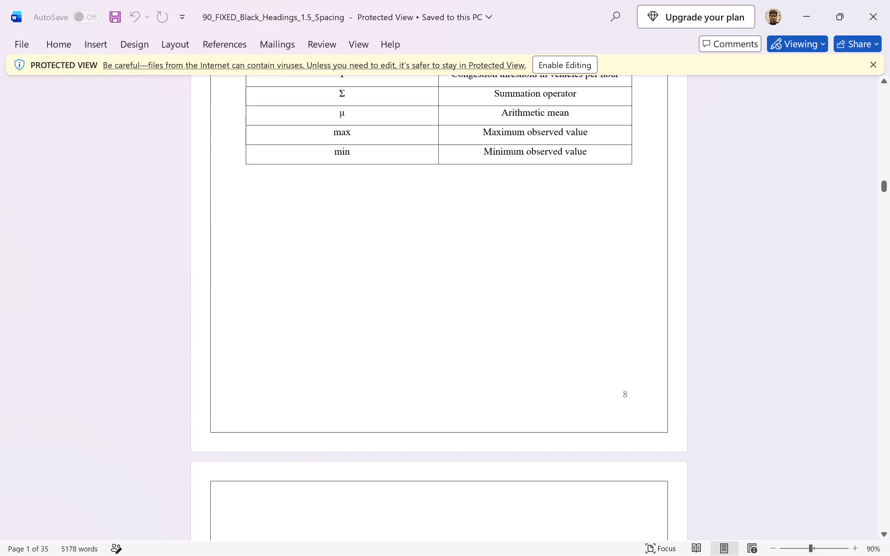
pyautogui.scroll(1, 417, 412)
pyautogui.scroll(-5, 417, 412)
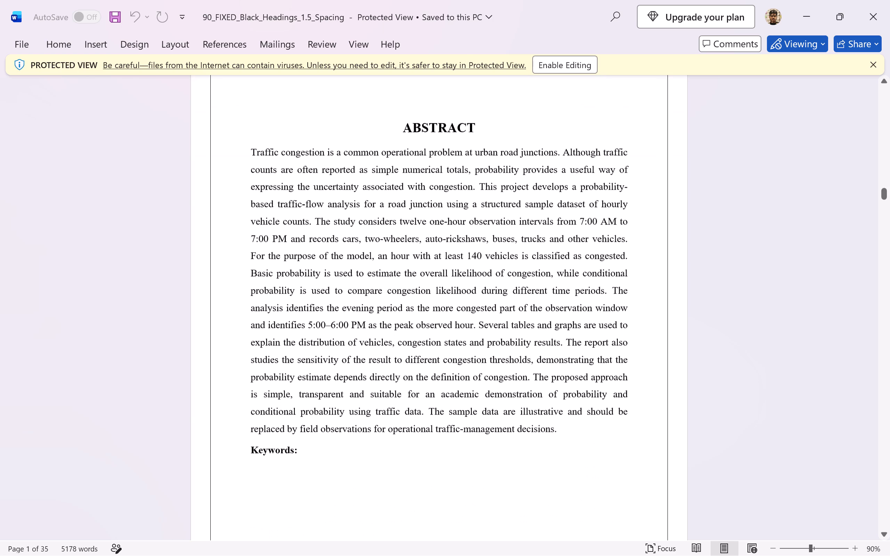
# Check the section numbering and page layout of Chapter 1 up to the start of Chapter 2.
pyautogui.scroll(-3, 417, 412)
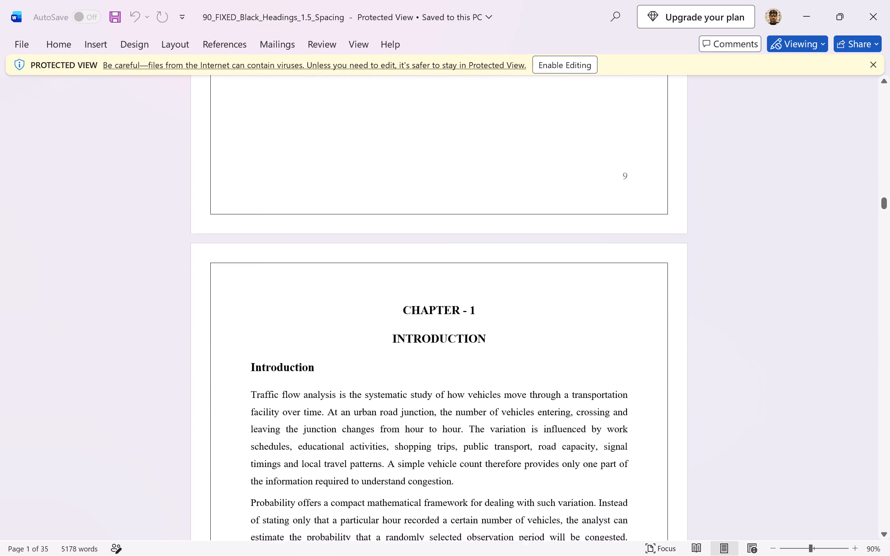
pyautogui.scroll(-3, 417, 412)
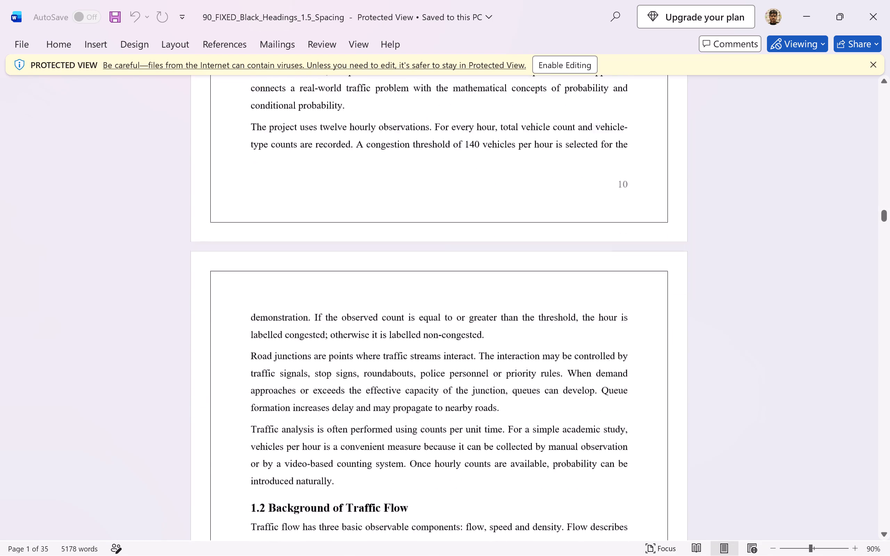
pyautogui.scroll(-2, 417, 412)
pyautogui.scroll(2, 417, 412)
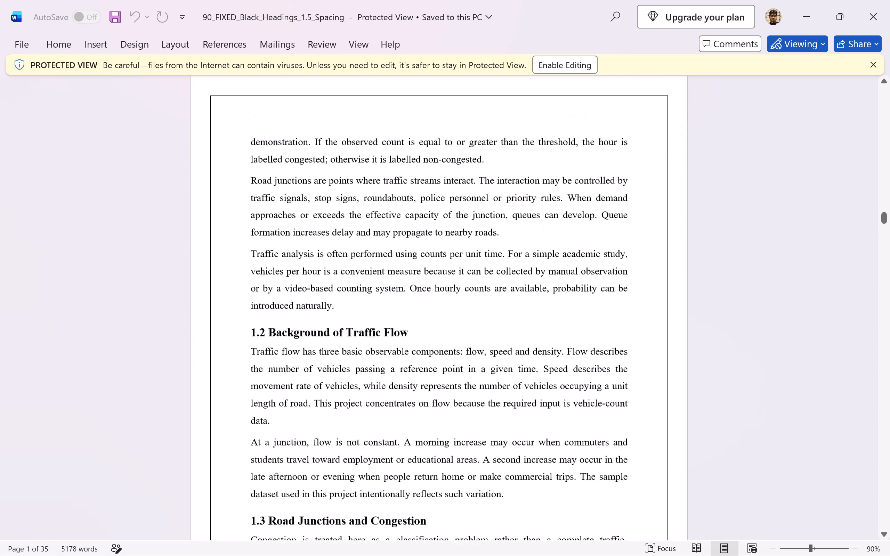
pyautogui.scroll(2, 417, 412)
pyautogui.keyDown('ctrl'); pyautogui.scroll(-4, 417, 412); pyautogui.keyUp('ctrl')
pyautogui.scroll(3, 417, 412)
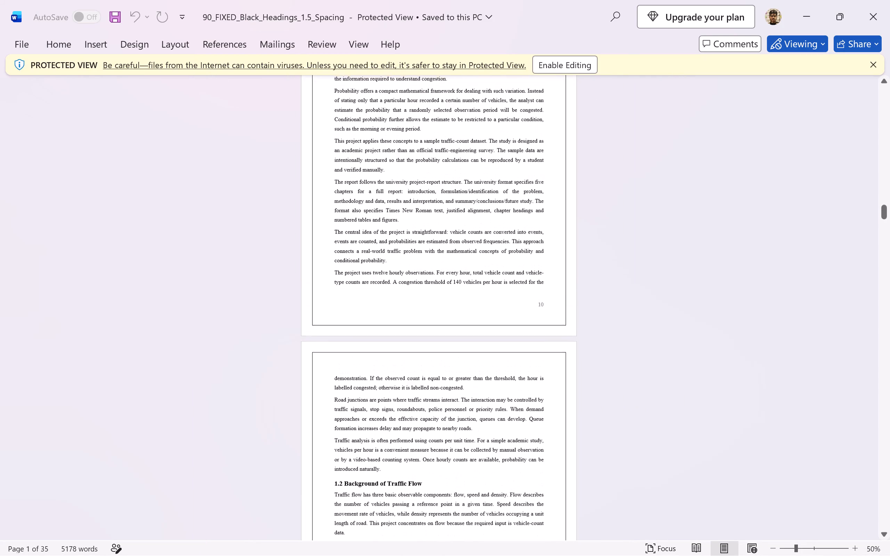
pyautogui.scroll(1, 417, 412)
pyautogui.scroll(-1, 417, 412)
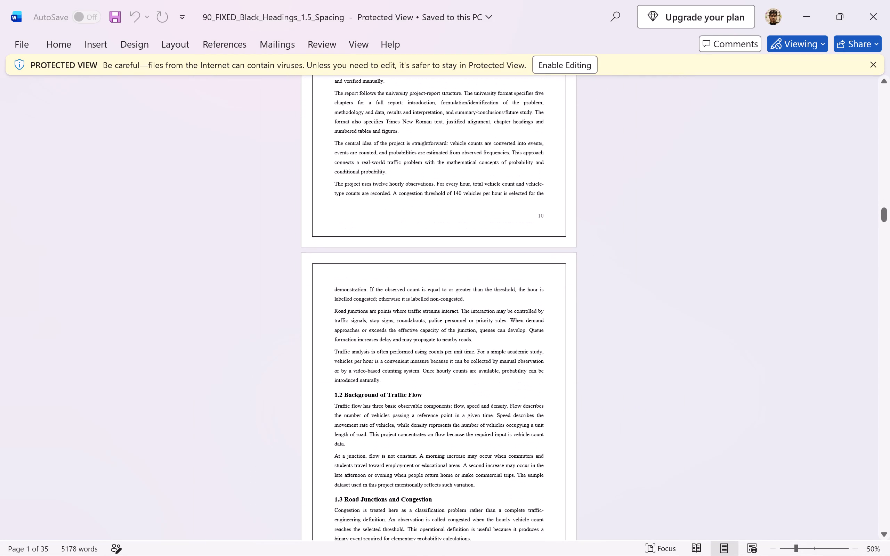
pyautogui.scroll(-1, 417, 412)
pyautogui.scroll(2, 417, 412)
pyautogui.scroll(-1, 417, 412)
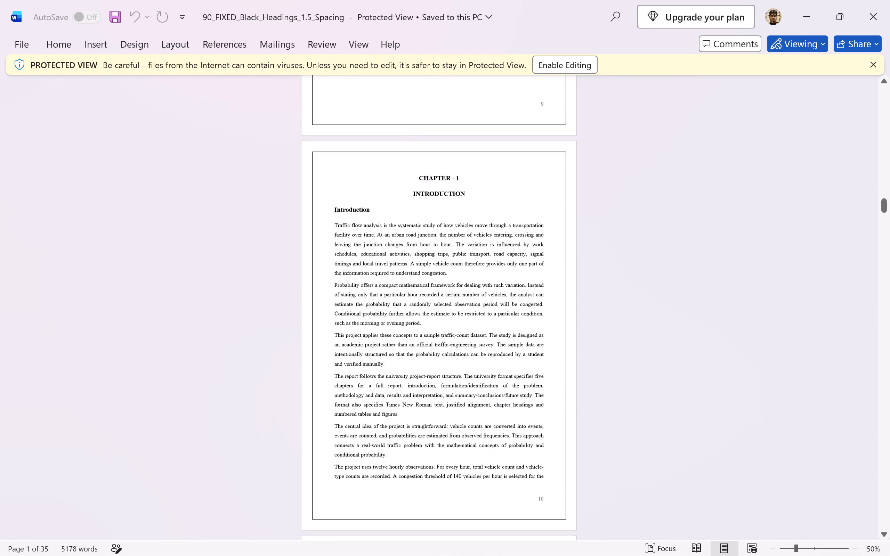
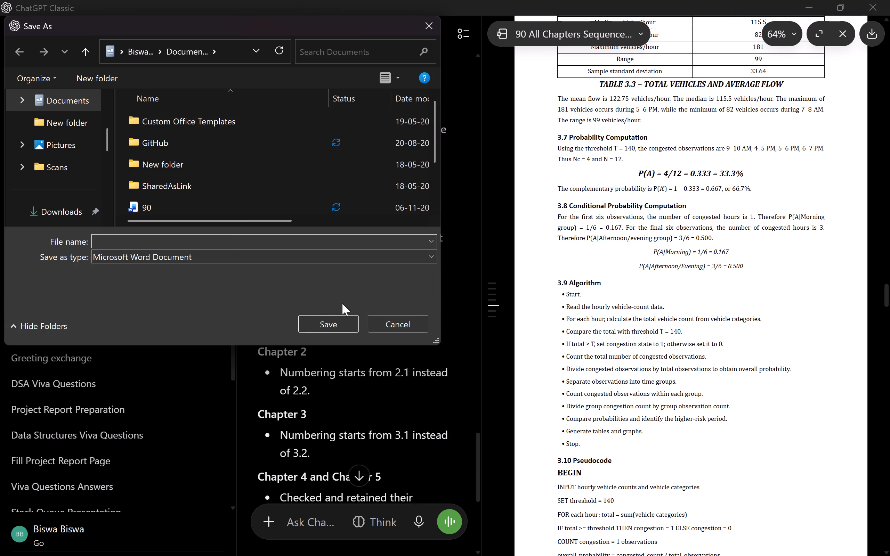
pyautogui.write('10')
pyautogui.press('1')
pyautogui.click(337, 321)
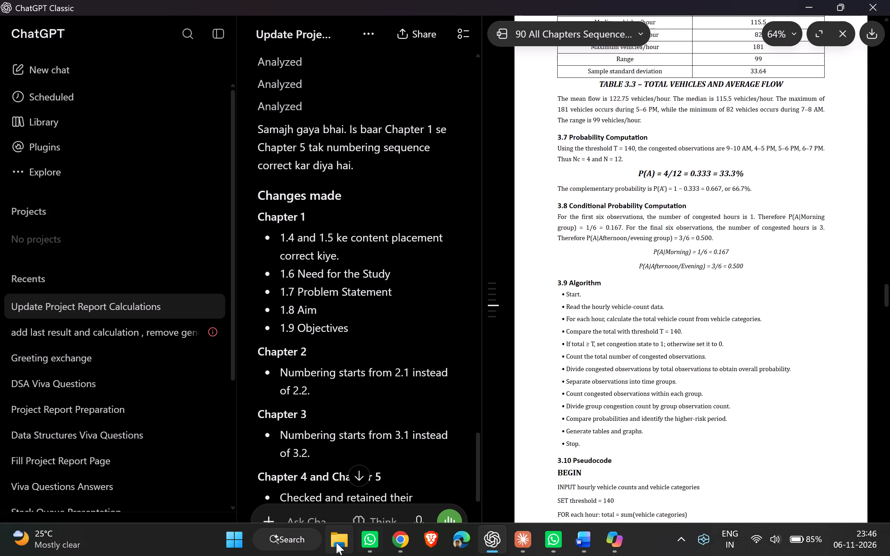
# Switch to File Explorer and open the 101 report from the Documents folder in Word.
pyautogui.click(336, 542)
pyautogui.scroll(-1, 203, 358)
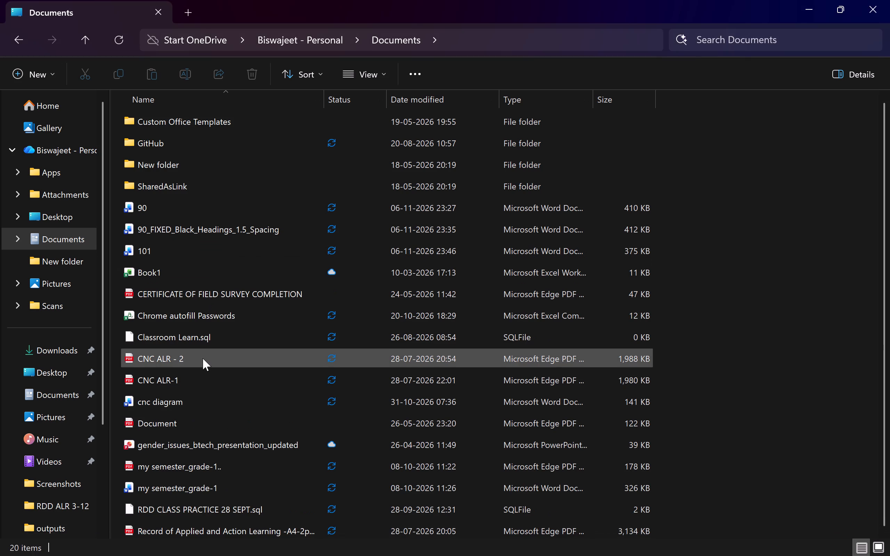
pyautogui.scroll(-1, 203, 358)
pyautogui.tripleClick(199, 256)
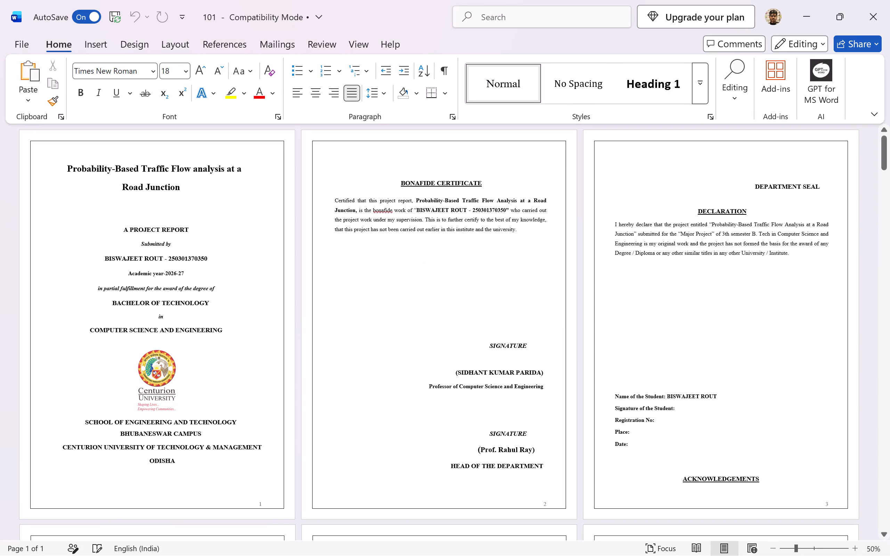
# Insert line breaks before the ACKNOWLEDGEMENTS heading on page 3 to push it onto the page with its text.
pyautogui.scroll(-6, 416, 257)
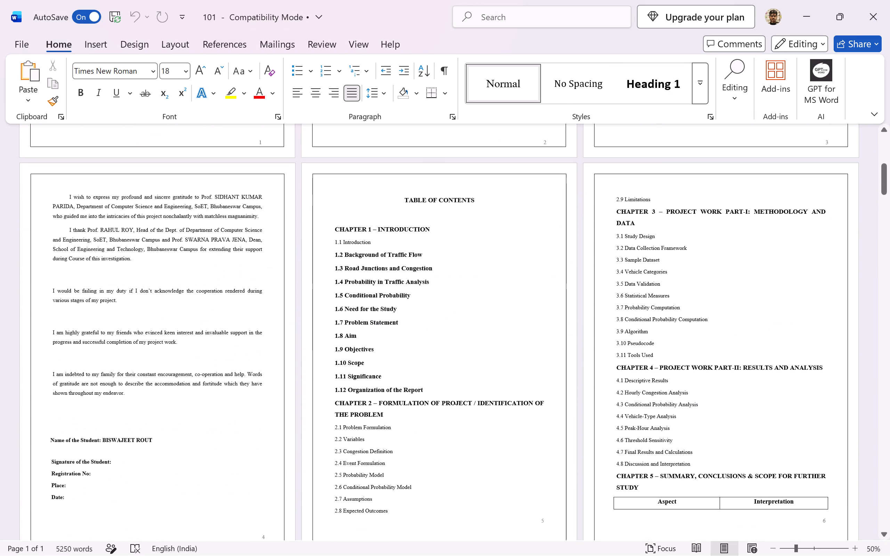
pyautogui.scroll(6, 416, 257)
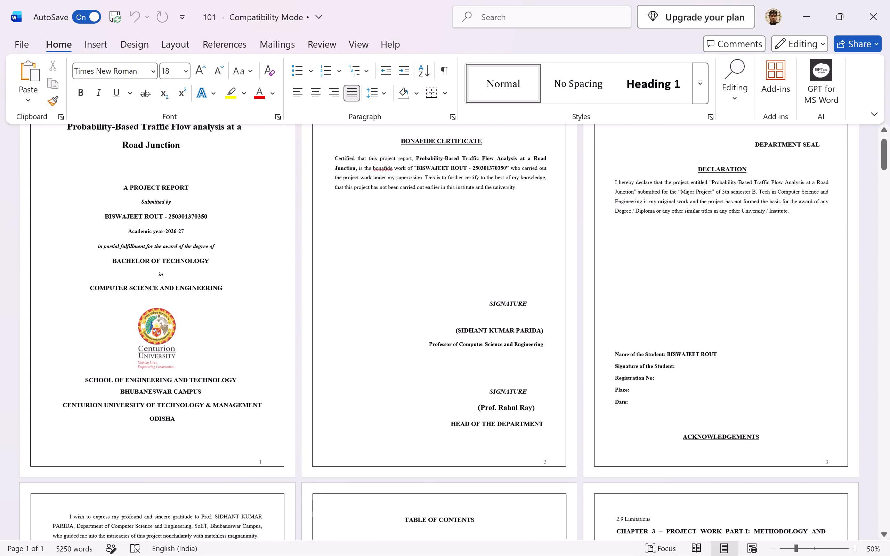
pyautogui.click(682, 432)
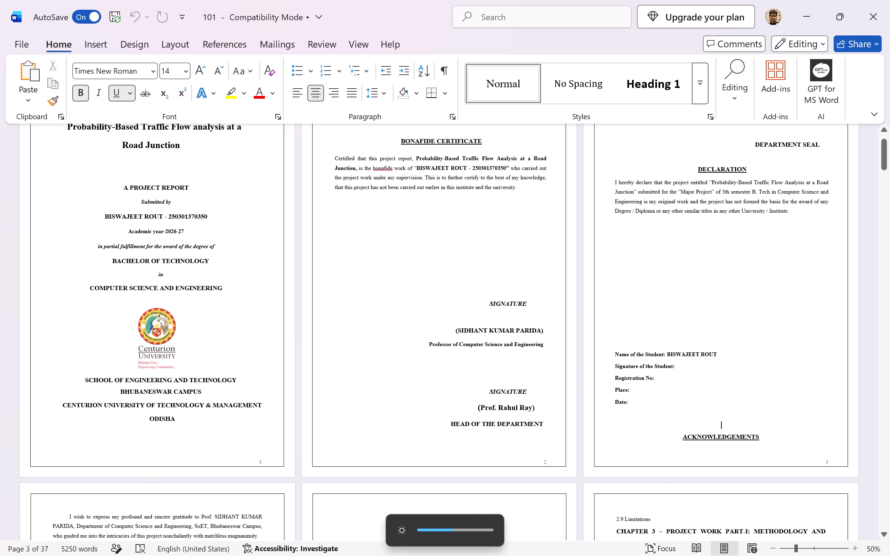
pyautogui.click(677, 435)
pyautogui.hotkey('shift', 'Return')
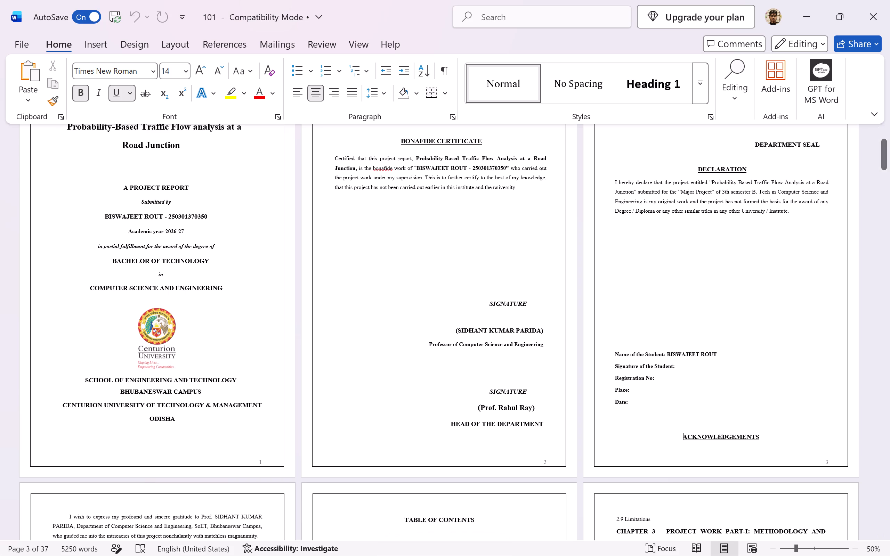
pyautogui.hotkey('shift', 'Return')
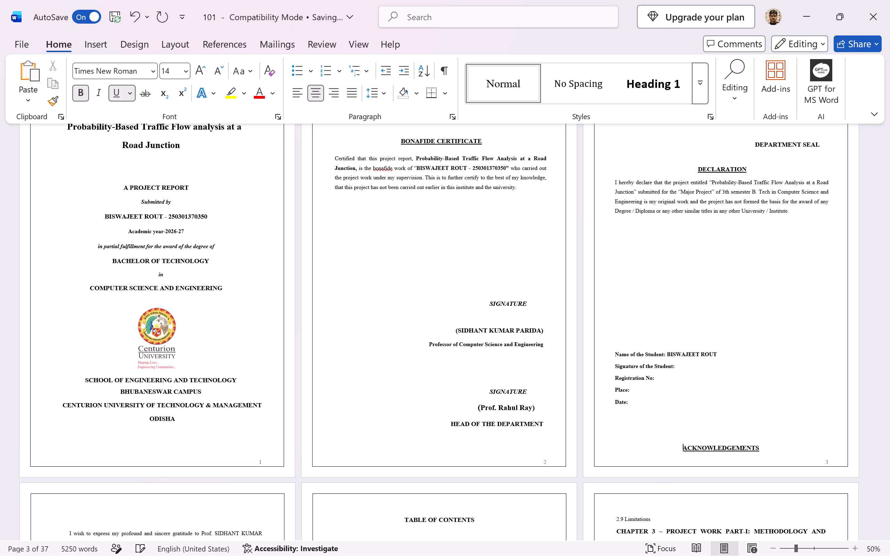
pyautogui.hotkey('shift', 'Return')
# Remove the blank line between the student name and signature lines to fit the Date line on the acknowledgements page.
pyautogui.scroll(-2, 677, 435)
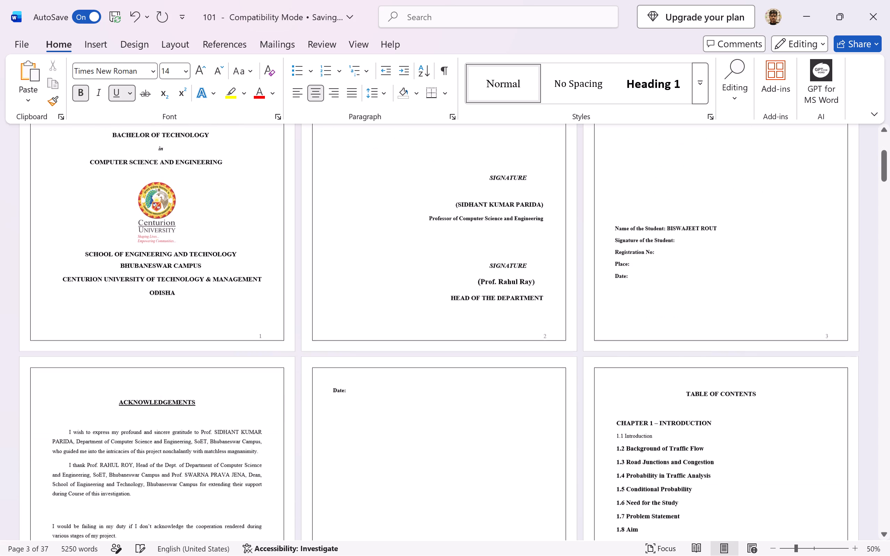
pyautogui.scroll(-3, 677, 435)
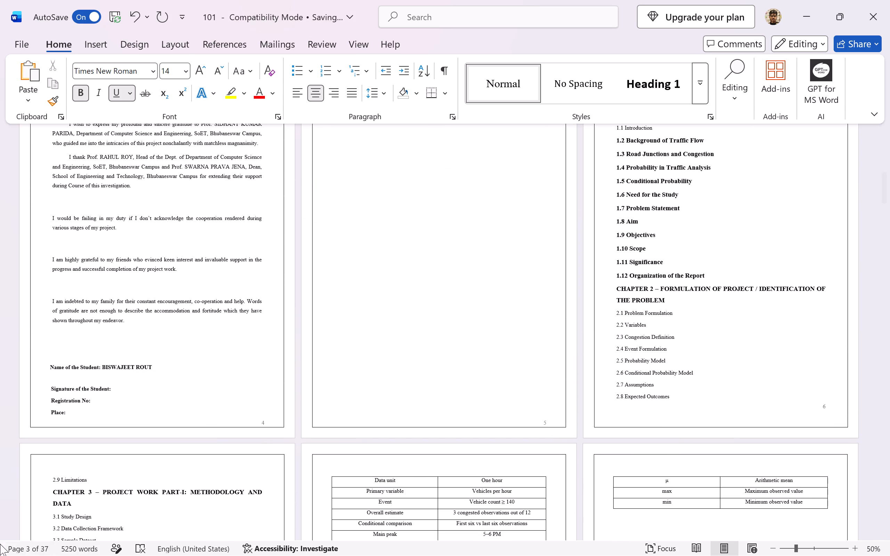
pyautogui.click(58, 378)
pyautogui.hotkey('shift', 'BackSpace')
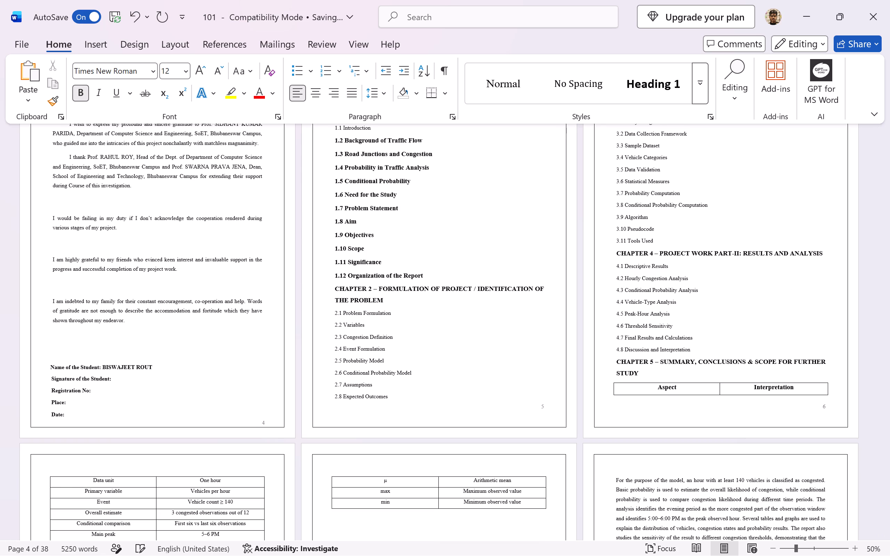
# Format the 1.1 Introduction entry in the table of contents as 14 pt bold, matching the other Chapter 1 entries.
pyautogui.scroll(2, 205, 332)
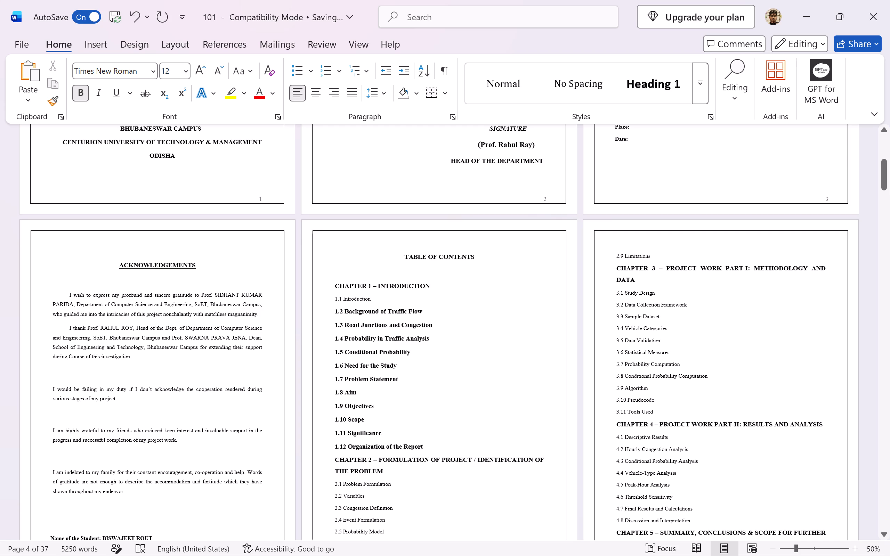
pyautogui.moveTo(331, 298); pyautogui.dragTo(330, 306)
pyautogui.moveTo(330, 306); pyautogui.dragTo(383, 294)
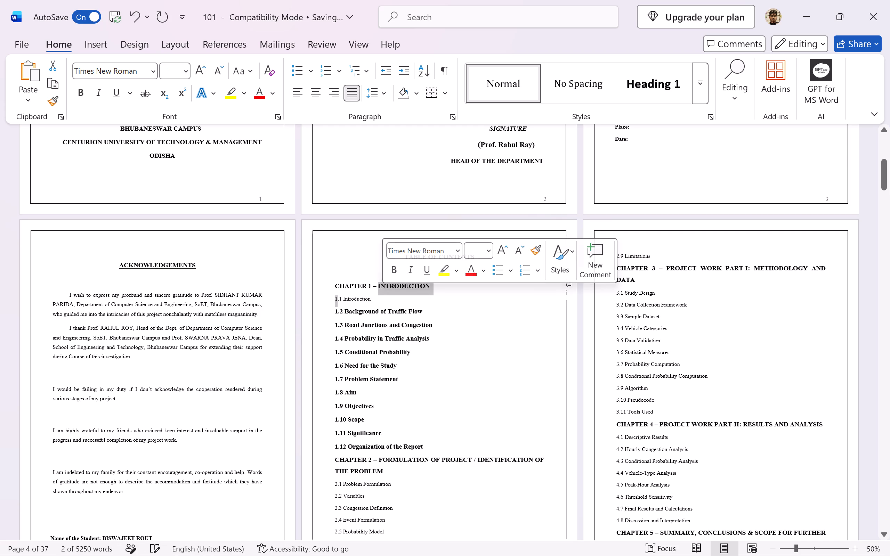
pyautogui.click(372, 295)
pyautogui.moveTo(333, 311); pyautogui.dragTo(425, 310)
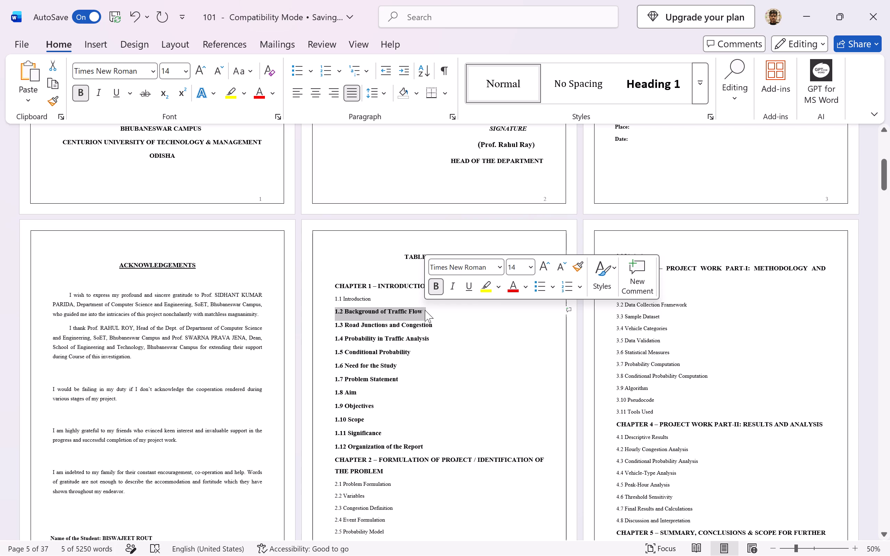
pyautogui.click(372, 297)
pyautogui.moveTo(372, 297); pyautogui.dragTo(326, 297)
pyautogui.click(432, 256)
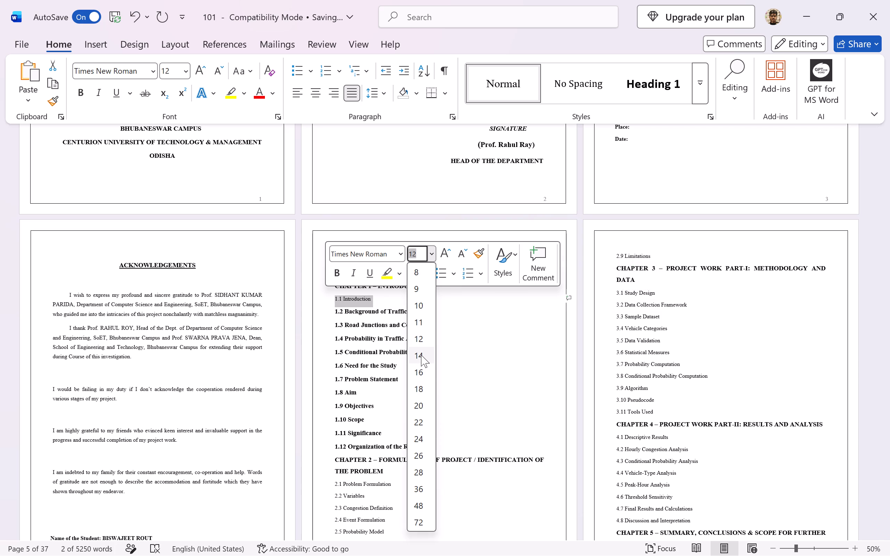
pyautogui.click(421, 355)
pyautogui.click(337, 274)
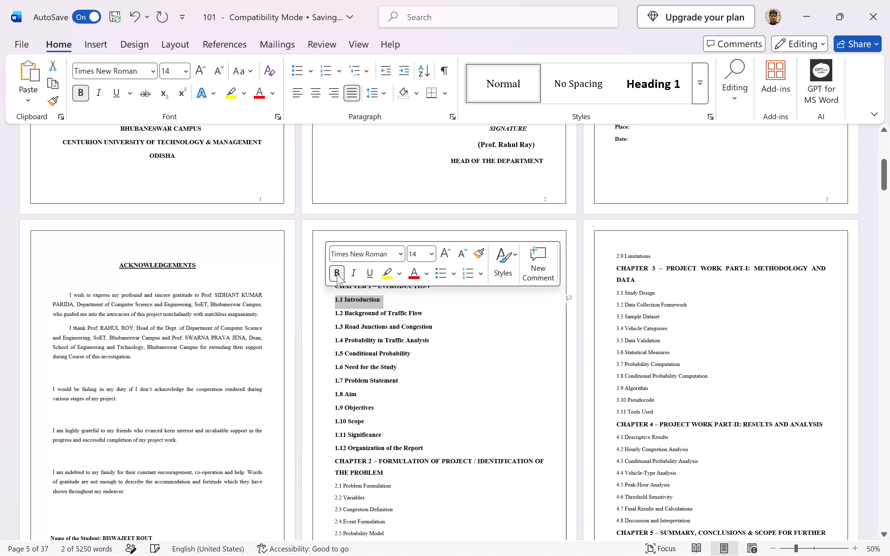
pyautogui.click(479, 320)
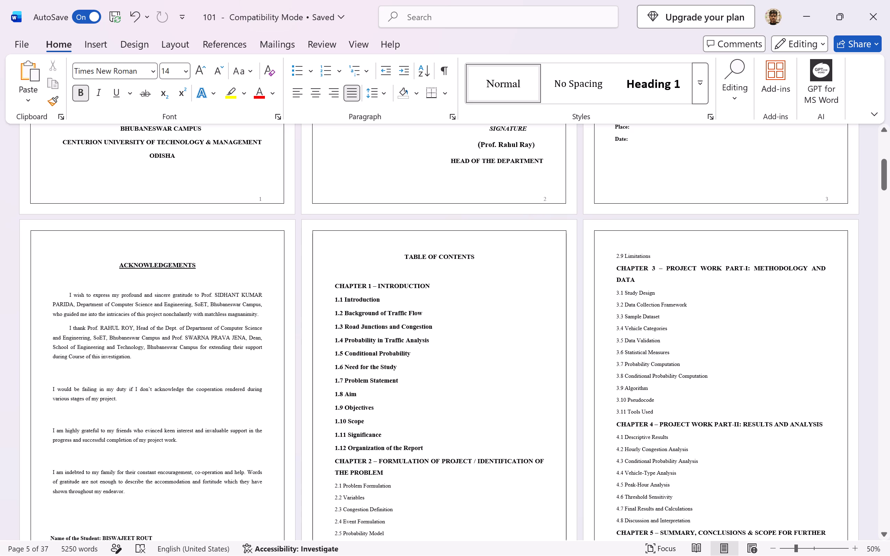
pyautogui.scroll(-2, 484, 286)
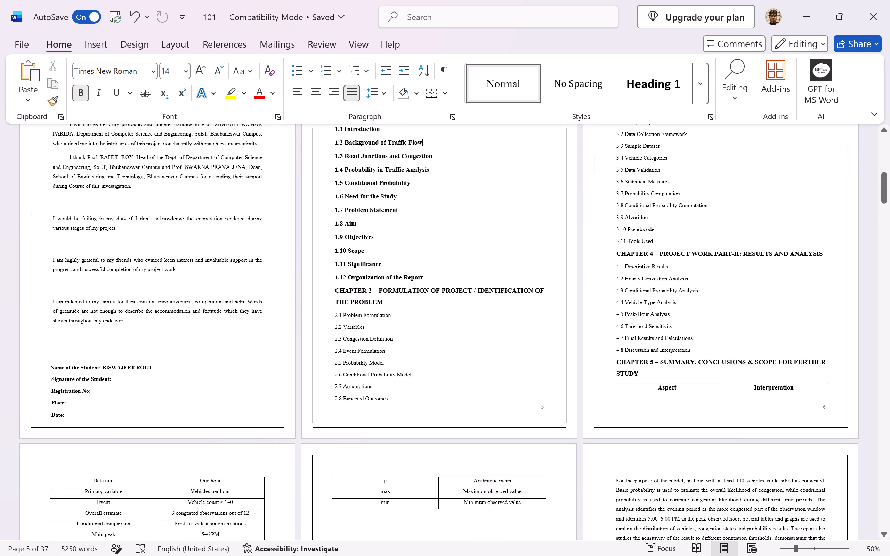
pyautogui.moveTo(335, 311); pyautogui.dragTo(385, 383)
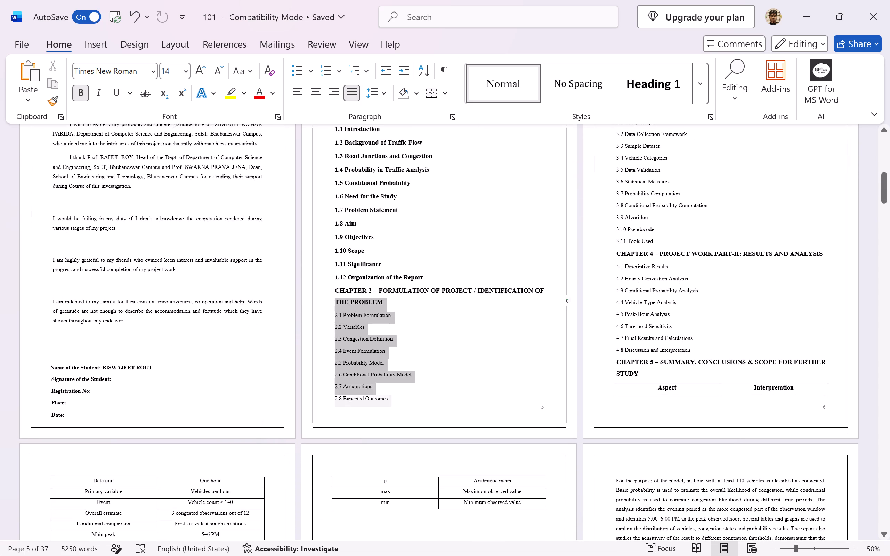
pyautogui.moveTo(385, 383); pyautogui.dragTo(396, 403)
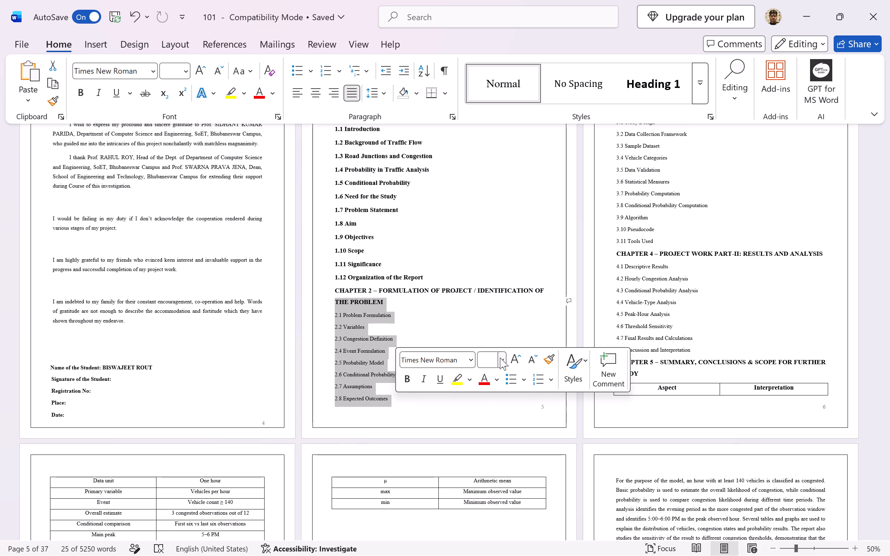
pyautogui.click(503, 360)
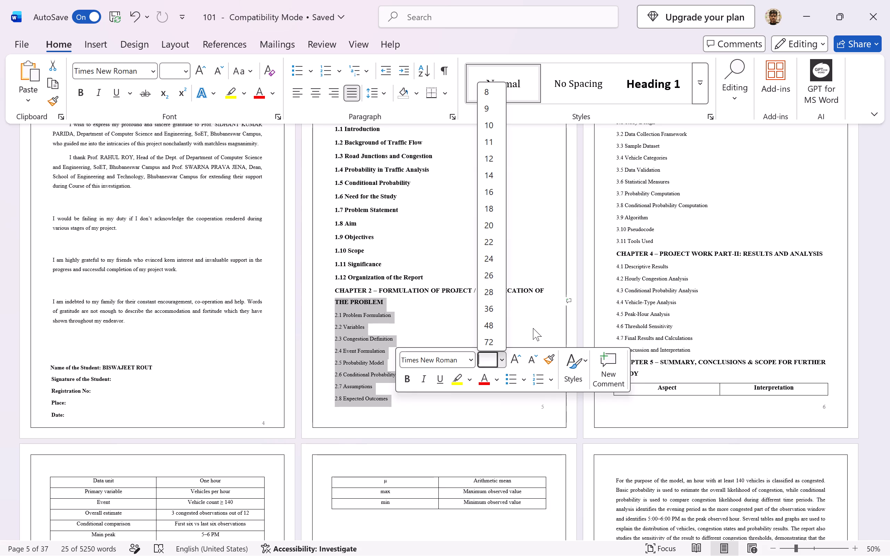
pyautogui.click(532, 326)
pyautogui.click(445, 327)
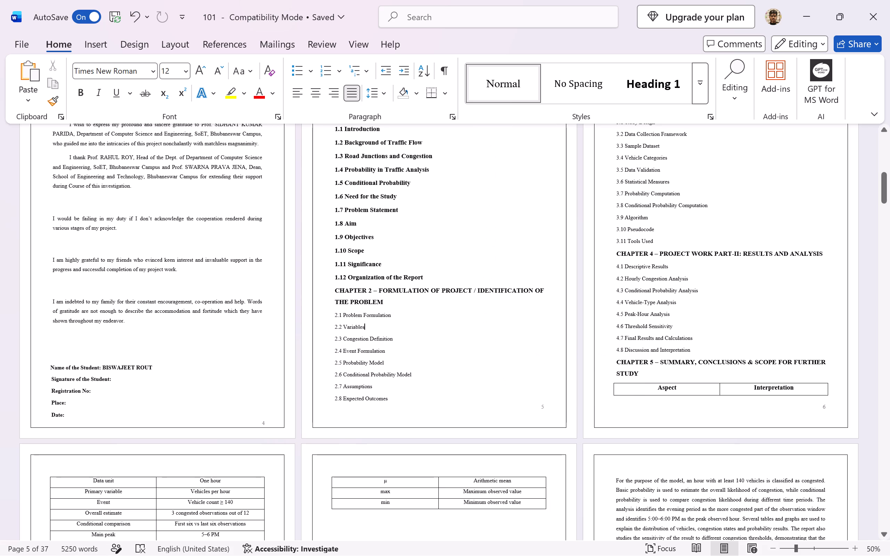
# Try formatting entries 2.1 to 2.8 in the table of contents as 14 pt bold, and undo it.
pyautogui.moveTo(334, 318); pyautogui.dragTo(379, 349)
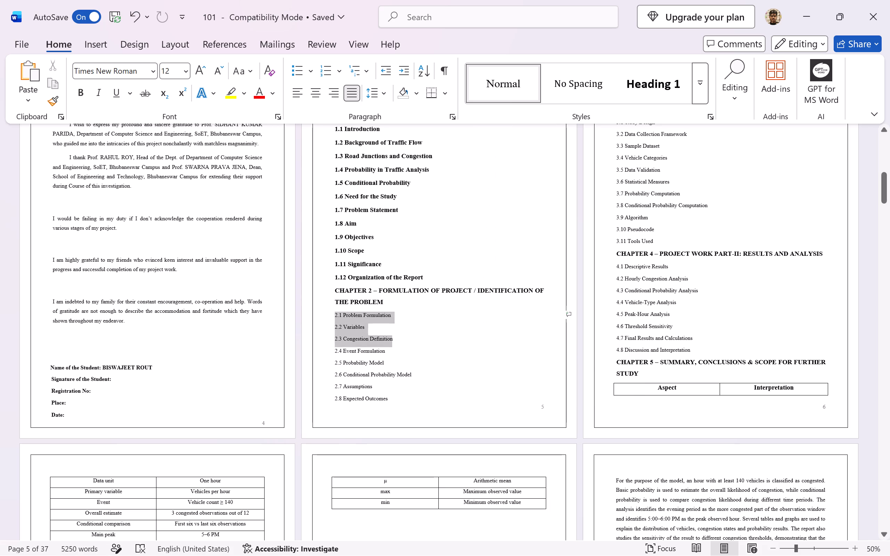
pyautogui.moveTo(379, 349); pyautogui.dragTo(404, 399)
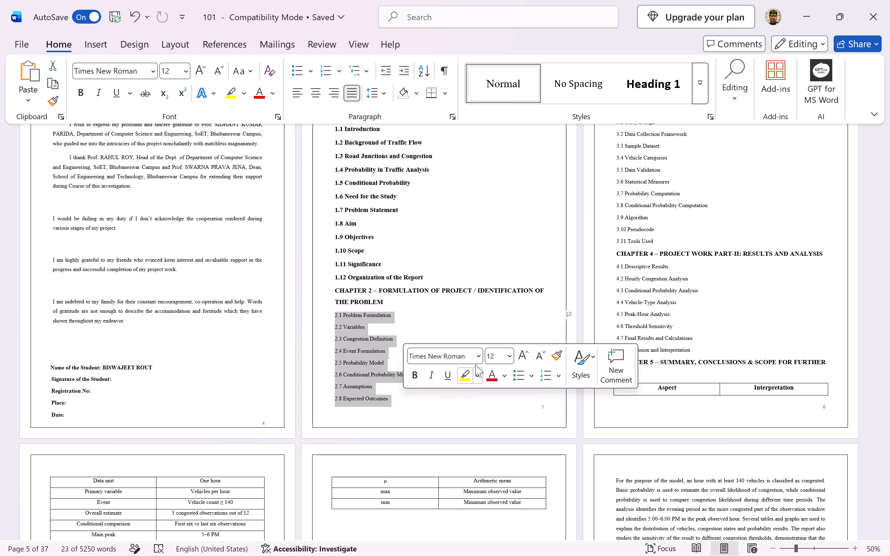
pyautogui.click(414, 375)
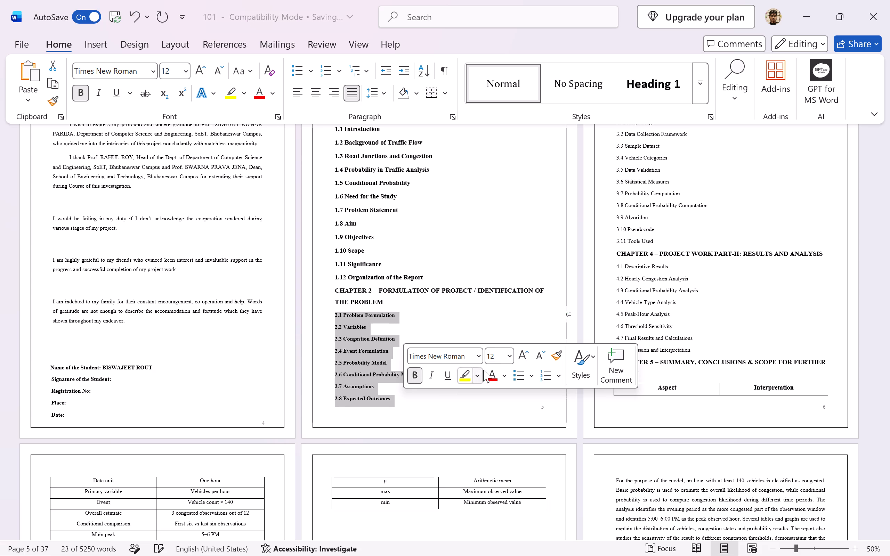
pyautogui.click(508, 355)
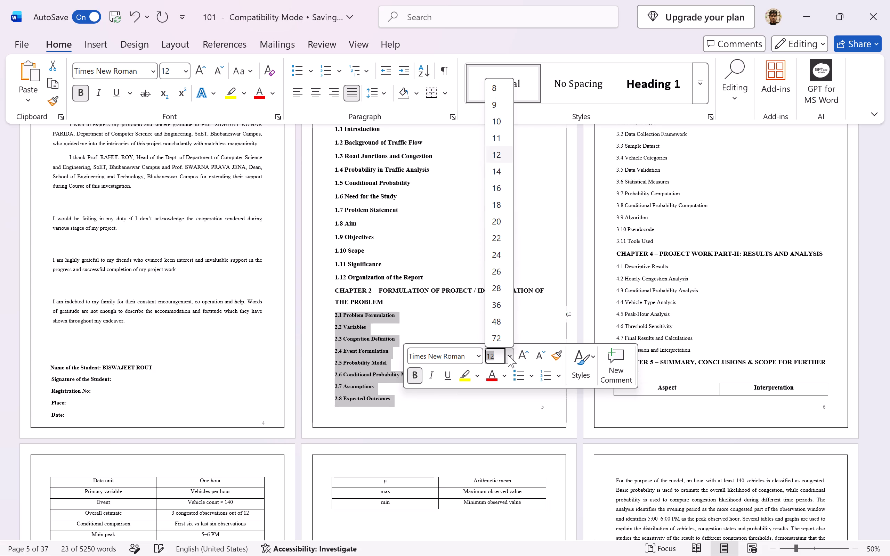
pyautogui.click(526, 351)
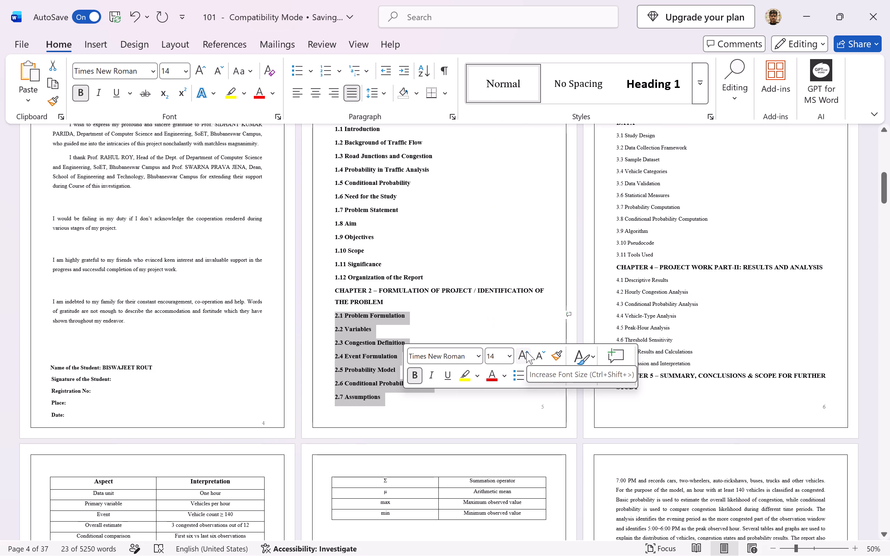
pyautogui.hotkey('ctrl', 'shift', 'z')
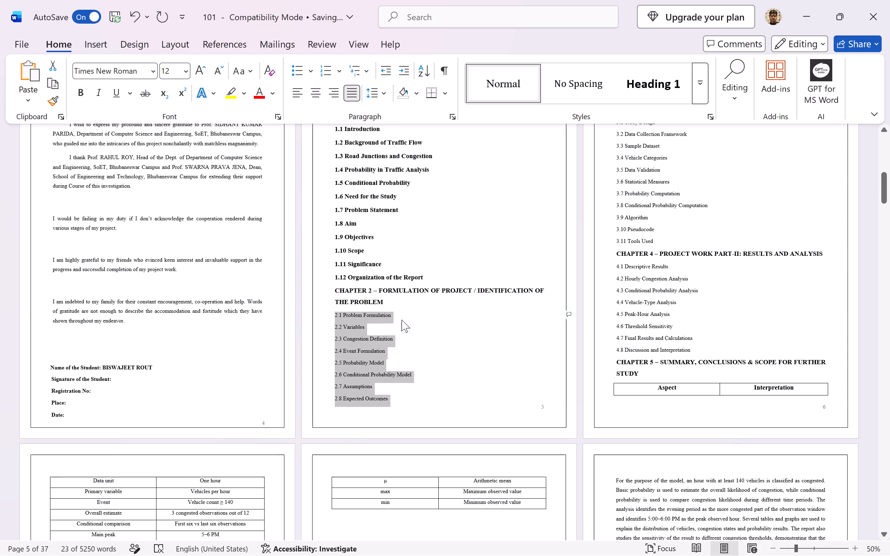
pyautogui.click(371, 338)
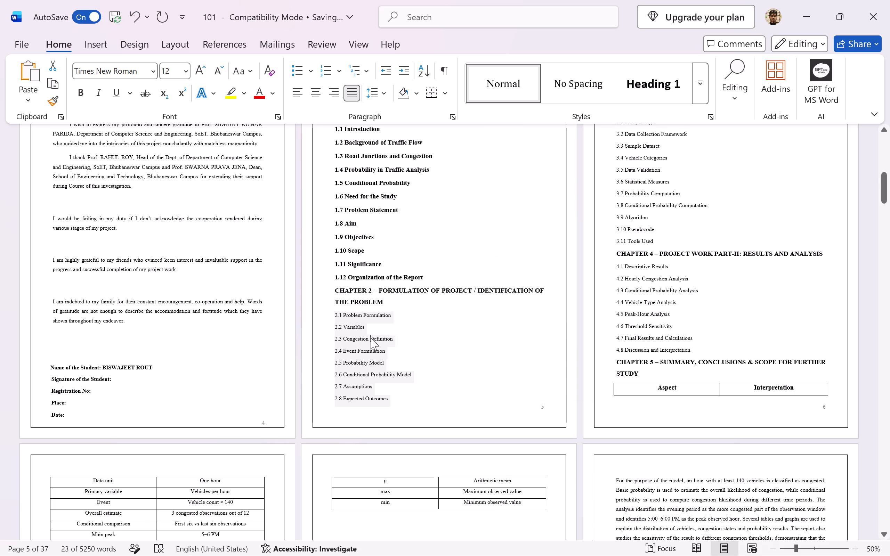
# Format the table of contents entries 2.1 Problem Formulation to 2.8 Expected Outcomes as 14 pt bold.
pyautogui.moveTo(332, 313); pyautogui.dragTo(388, 363)
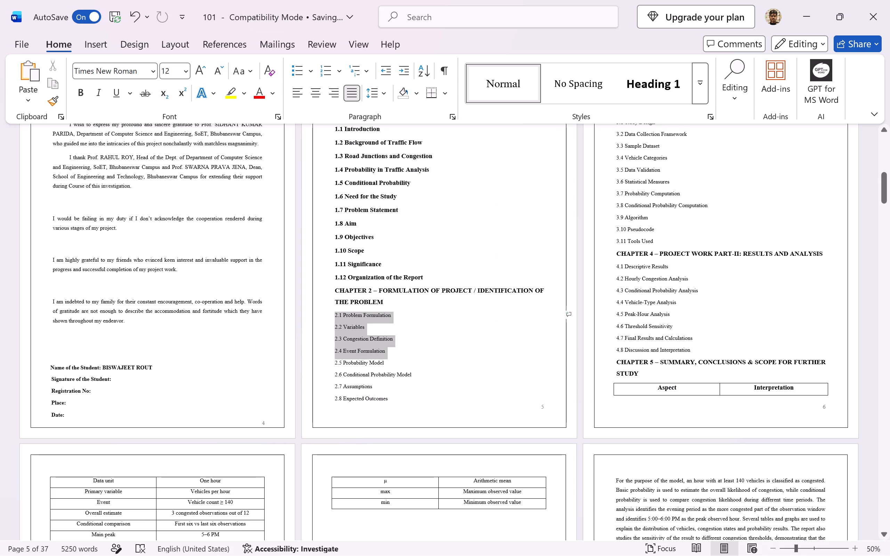
pyautogui.moveTo(388, 363); pyautogui.dragTo(391, 398)
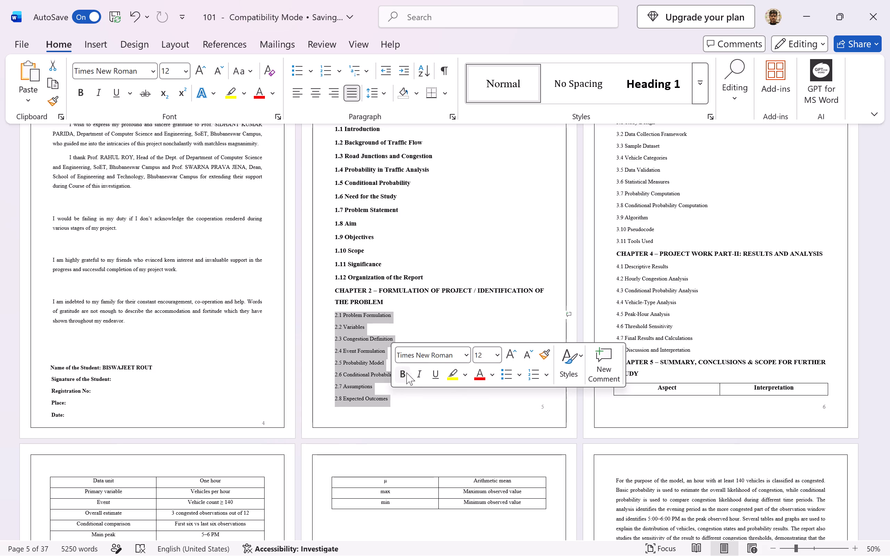
pyautogui.click(405, 373)
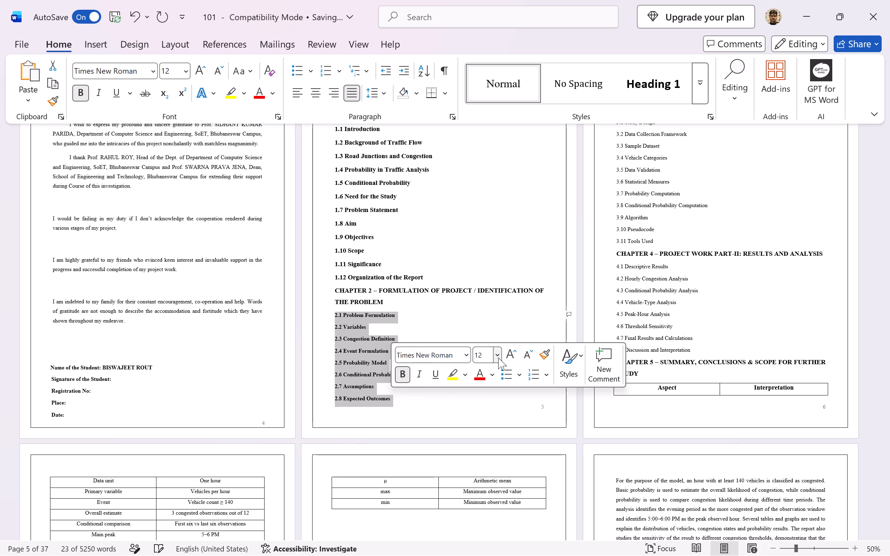
pyautogui.click(498, 358)
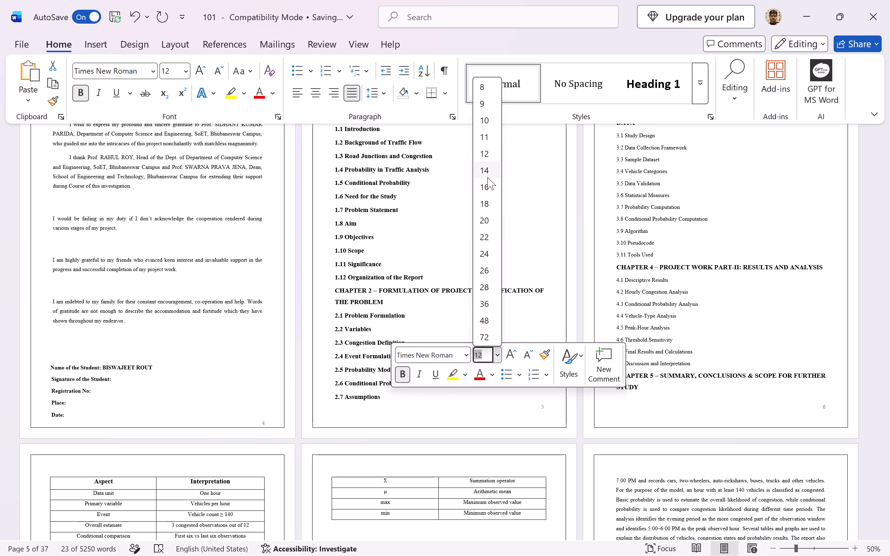
pyautogui.click(487, 171)
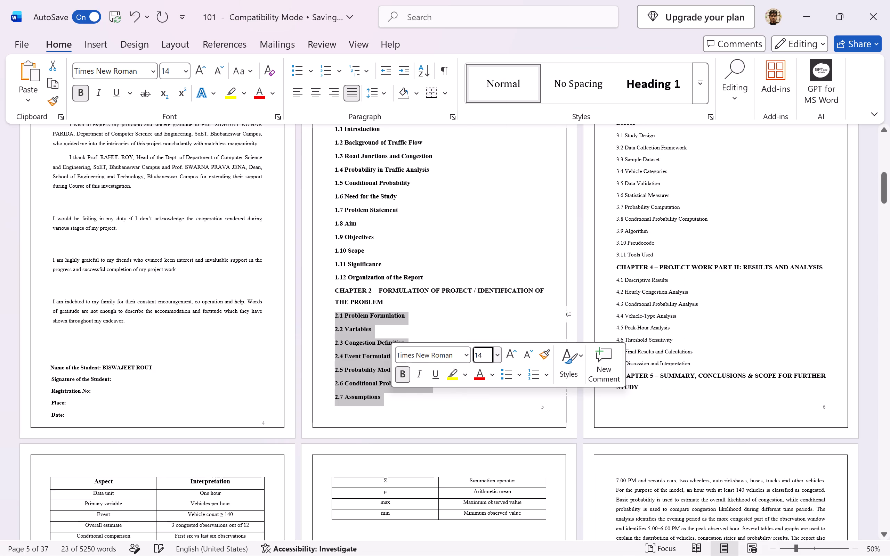
pyautogui.click(492, 216)
# Remove the blank line between the TABLE OF CONTENTS title and the CHAPTER 1 – INTRODUCTION heading.
pyautogui.scroll(1, 492, 216)
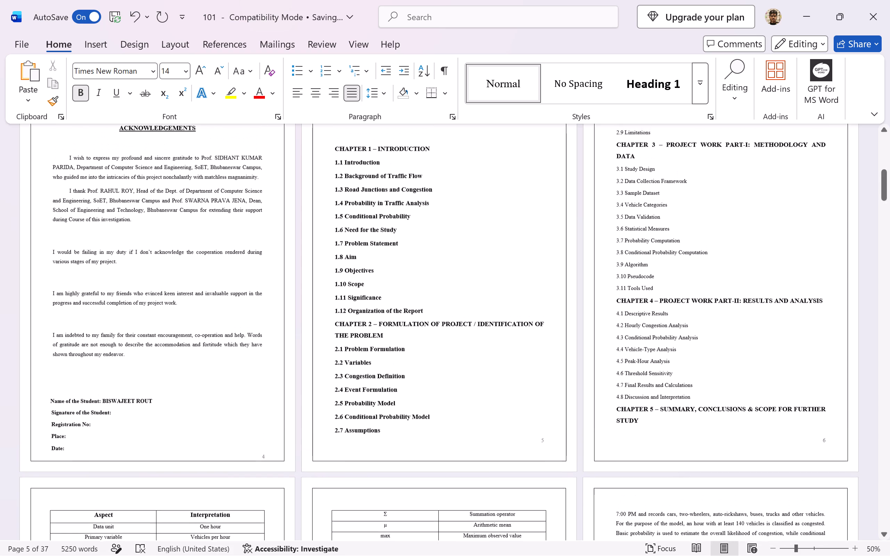
pyautogui.scroll(1, 492, 216)
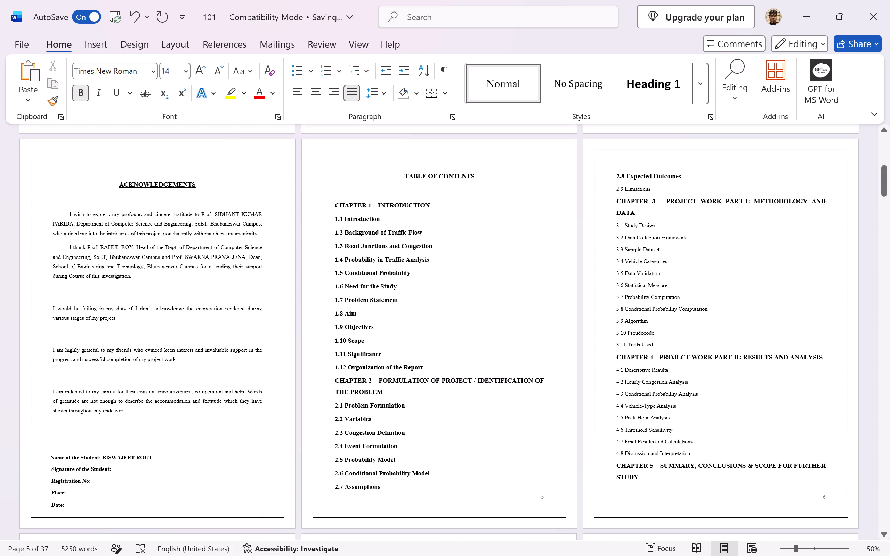
pyautogui.click(343, 194)
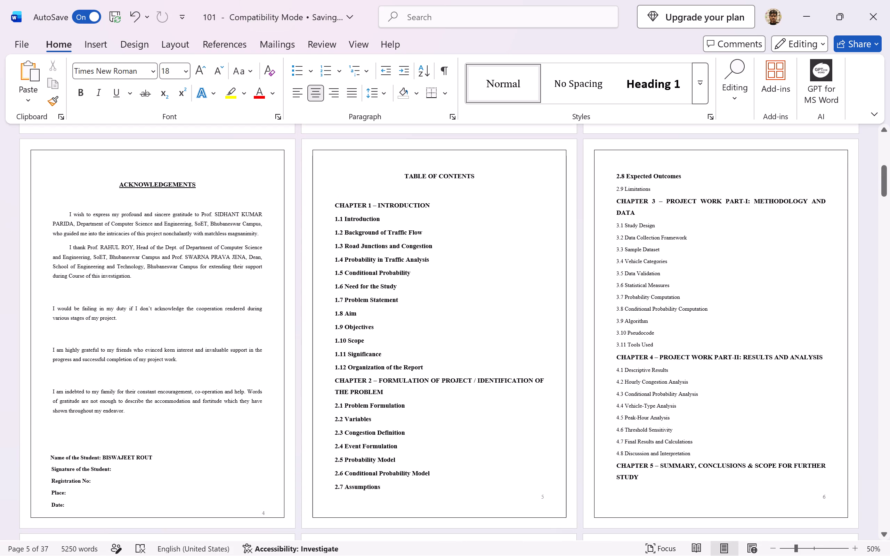
pyautogui.hotkey('shift', 'BackSpace')
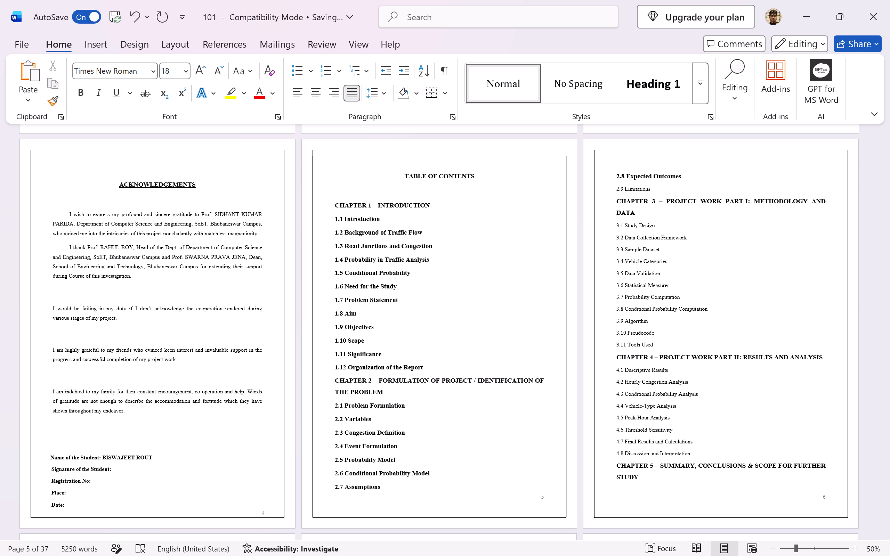
pyautogui.hotkey('shift', 'BackSpace')
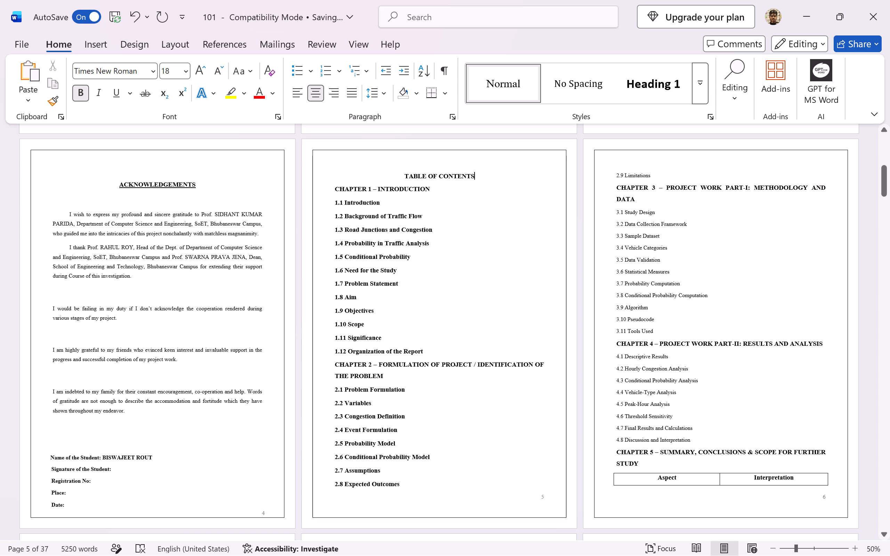
# Remove the bold formatting from entries 1.1 to 1.12 and 2.1 to 2.8 in the table of contents.
pyautogui.hscroll(1, 369, 210)
pyautogui.hscroll(1, 407, 210)
pyautogui.moveTo(334, 205); pyautogui.dragTo(370, 221)
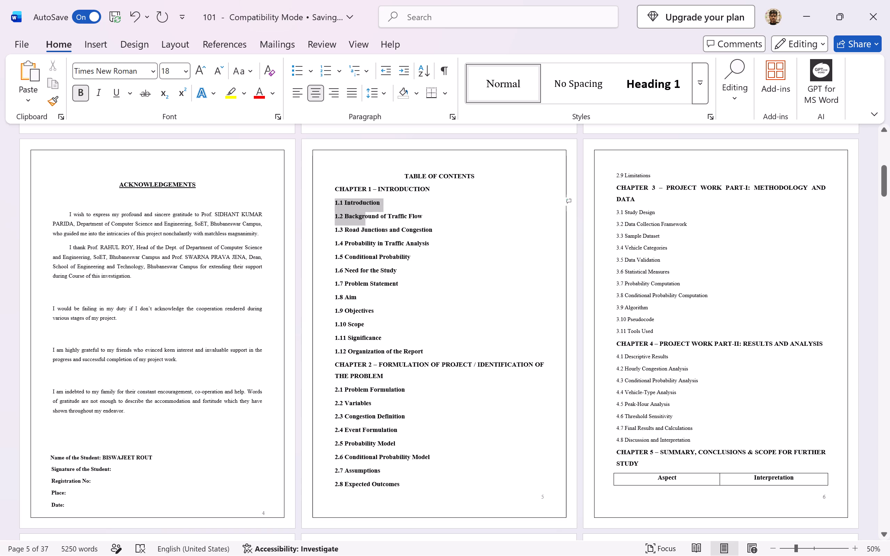
pyautogui.moveTo(370, 221); pyautogui.dragTo(417, 350)
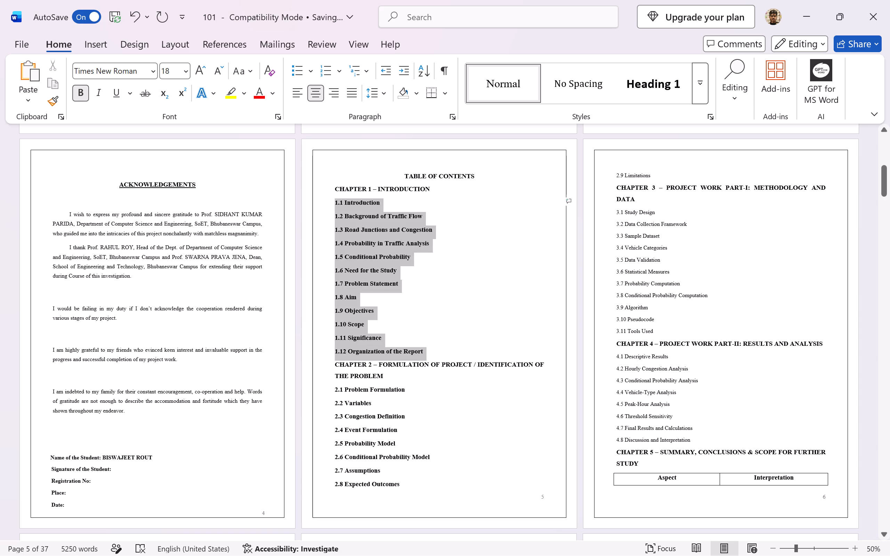
pyautogui.moveTo(417, 350); pyautogui.dragTo(422, 349)
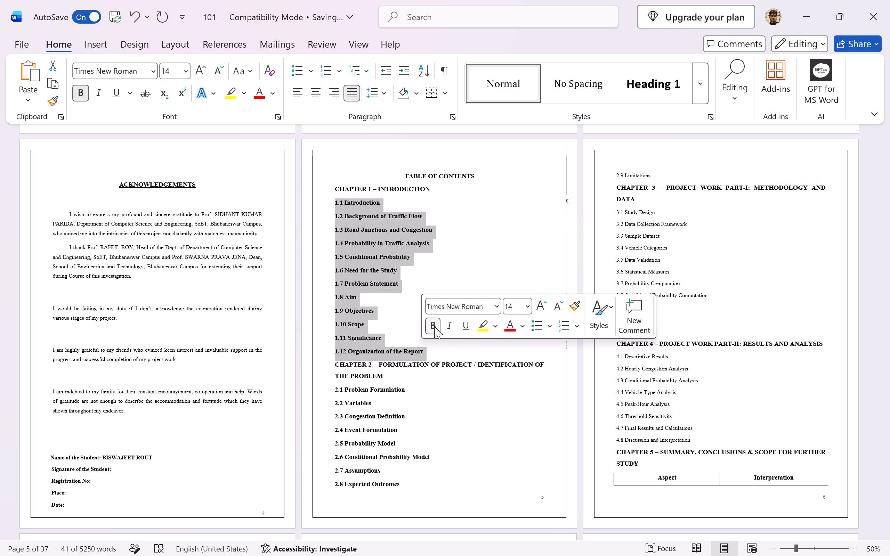
pyautogui.click(434, 326)
pyautogui.click(470, 387)
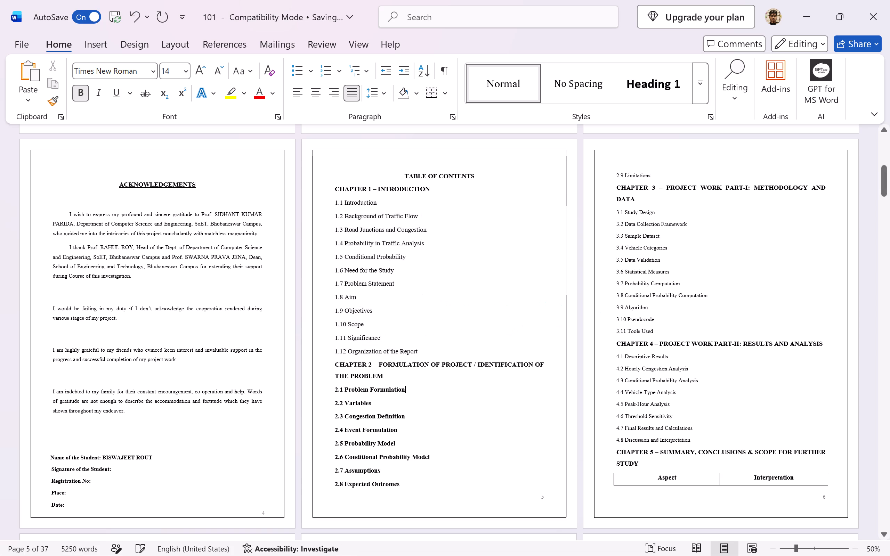
pyautogui.moveTo(332, 391); pyautogui.dragTo(425, 506)
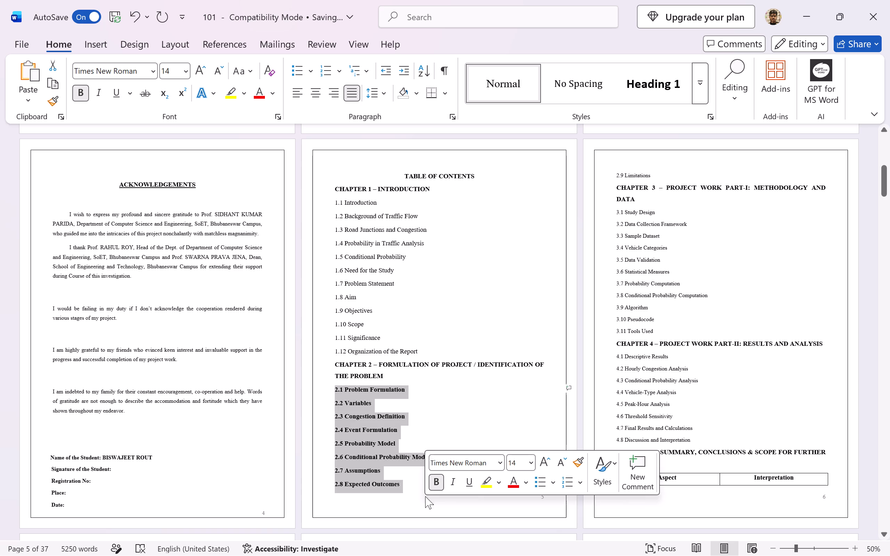
pyautogui.click(433, 481)
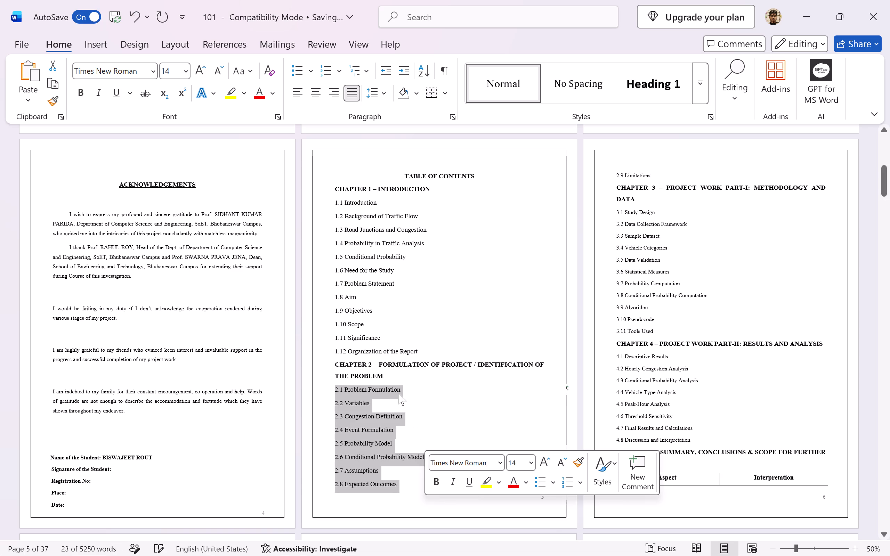
pyautogui.click(426, 389)
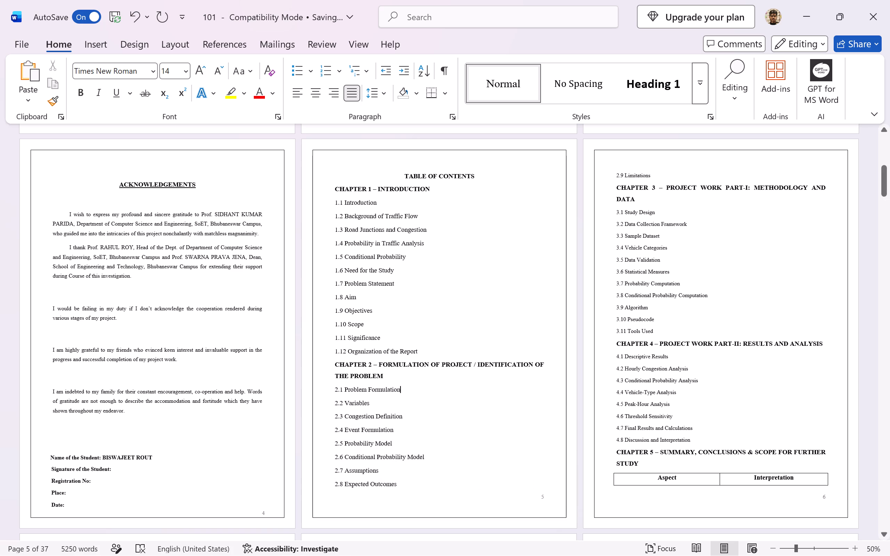
# Shorten the Chapter 2 heading in the table of contents to "CHAPTER 2 – FORMULATION OF PROJECT".
pyautogui.click(392, 375)
pyautogui.press('BackSpace')
pyautogui.press('BackSpace')
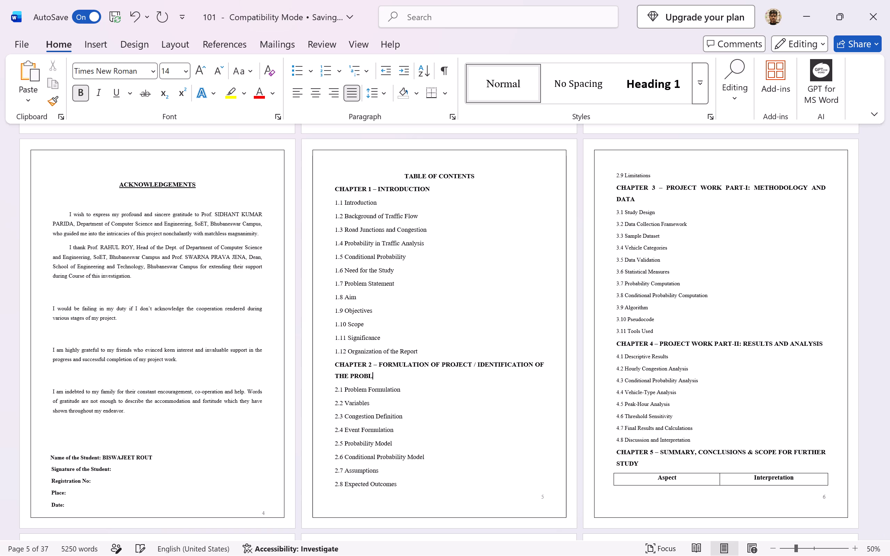
pyautogui.press('BackSpace')
pyautogui.press('BackSpace')
pyautogui.press('BackSpace')
pyautogui.press('BackSpace')
pyautogui.press('BackSpace')
pyautogui.press('BackSpace')
pyautogui.press('BackSpace')
pyautogui.press('BackSpace')
pyautogui.press('BackSpace')
pyautogui.press('BackSpace')
pyautogui.press('BackSpace')
pyautogui.press('BackSpace')
pyautogui.press('BackSpace')
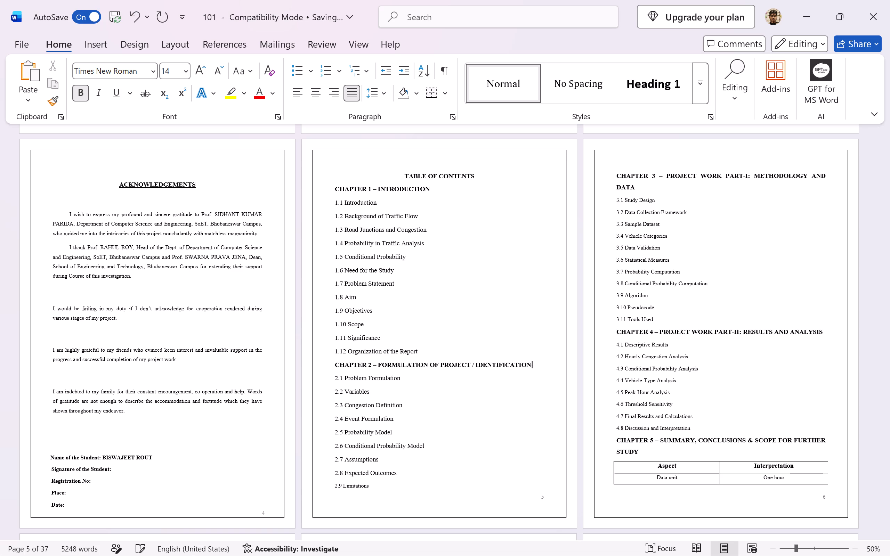
pyautogui.press('BackSpace')
pyautogui.press('BackSpace')
pyautogui.press('BackSpace')
pyautogui.press('BackSpace')
pyautogui.press('BackSpace')
pyautogui.press('BackSpace')
pyautogui.press('BackSpace')
pyautogui.press('BackSpace')
pyautogui.press('BackSpace')
pyautogui.press('BackSpace')
pyautogui.press('BackSpace')
pyautogui.press('BackSpace')
pyautogui.press('BackSpace')
pyautogui.press('BackSpace')
pyautogui.press('BackSpace')
pyautogui.press('BackSpace')
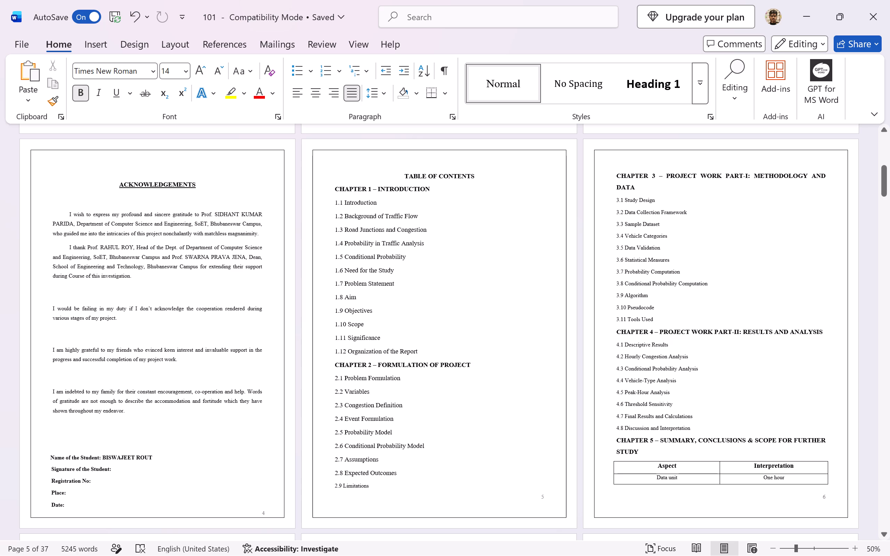
# Delete "PROJECT WORK PART-I:" from the Chapter 3 heading in the table of contents, leaving "CHAPTER 3 – METHODOLOGY AND DATA".
pyautogui.click(751, 173)
pyautogui.press('BackSpace')
pyautogui.press('BackSpace')
pyautogui.press('BackSpace')
pyautogui.press('BackSpace')
pyautogui.press('BackSpace')
pyautogui.press('BackSpace')
pyautogui.press('BackSpace')
pyautogui.press('BackSpace')
pyautogui.press('BackSpace')
pyautogui.press('BackSpace')
pyautogui.press('BackSpace')
pyautogui.press('BackSpace')
pyautogui.press('BackSpace')
pyautogui.press('BackSpace')
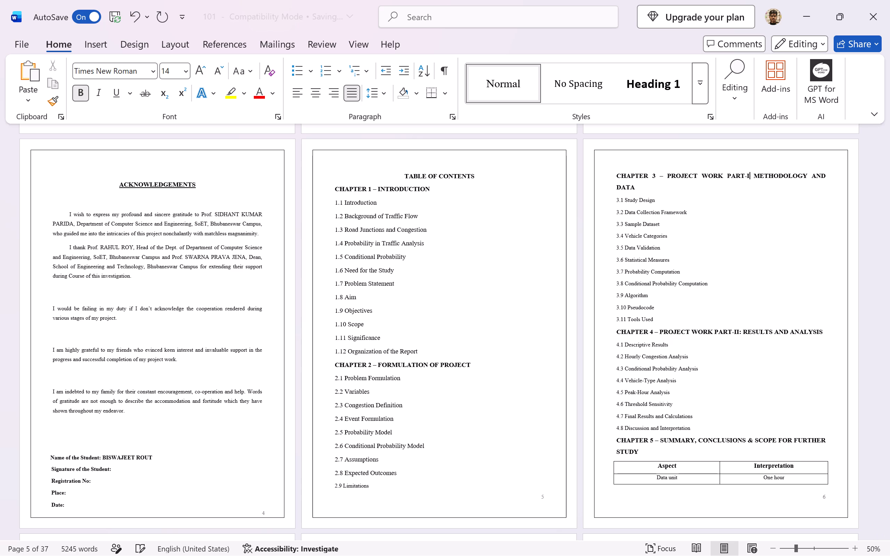
pyautogui.press('BackSpace')
pyautogui.press('BackSpace')
pyautogui.press('BackSpace')
pyautogui.press('BackSpace')
pyautogui.press('BackSpace')
pyautogui.press('BackSpace')
pyautogui.press('BackSpace')
pyautogui.press('BackSpace')
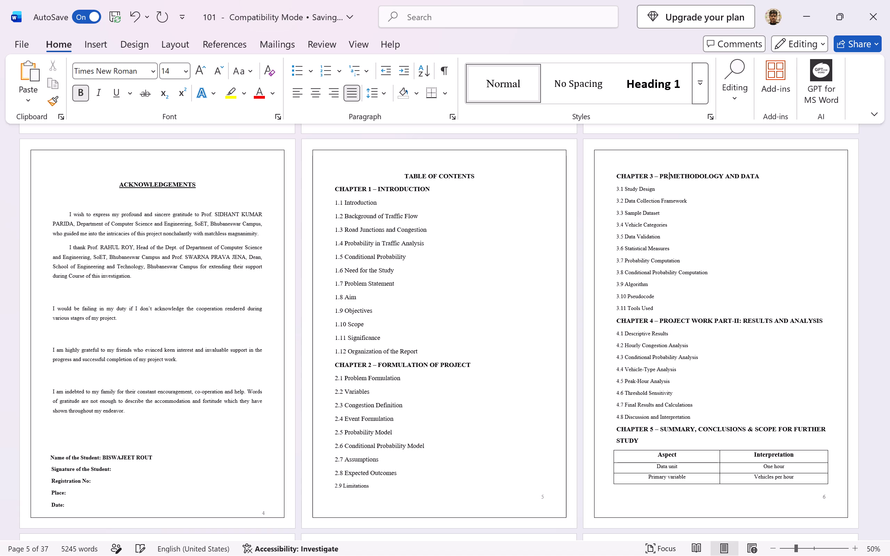
pyautogui.press('BackSpace')
pyautogui.press('BackSpace')
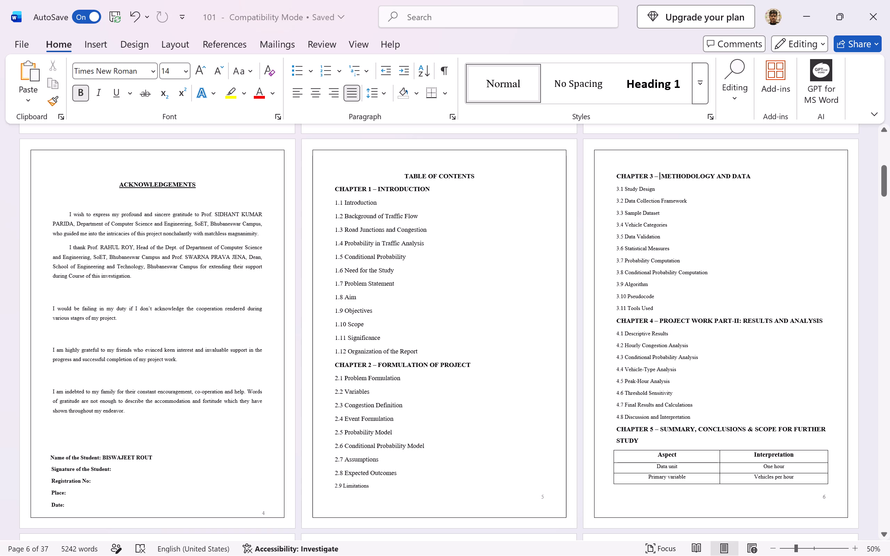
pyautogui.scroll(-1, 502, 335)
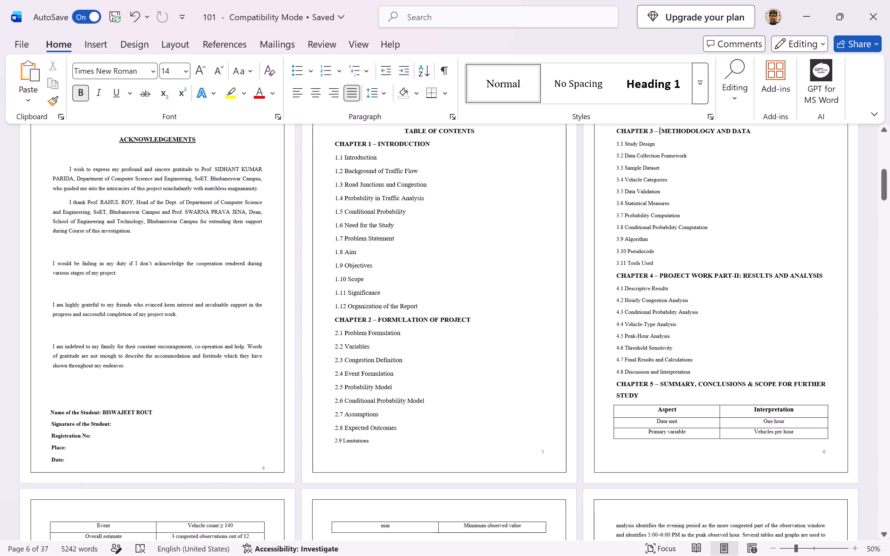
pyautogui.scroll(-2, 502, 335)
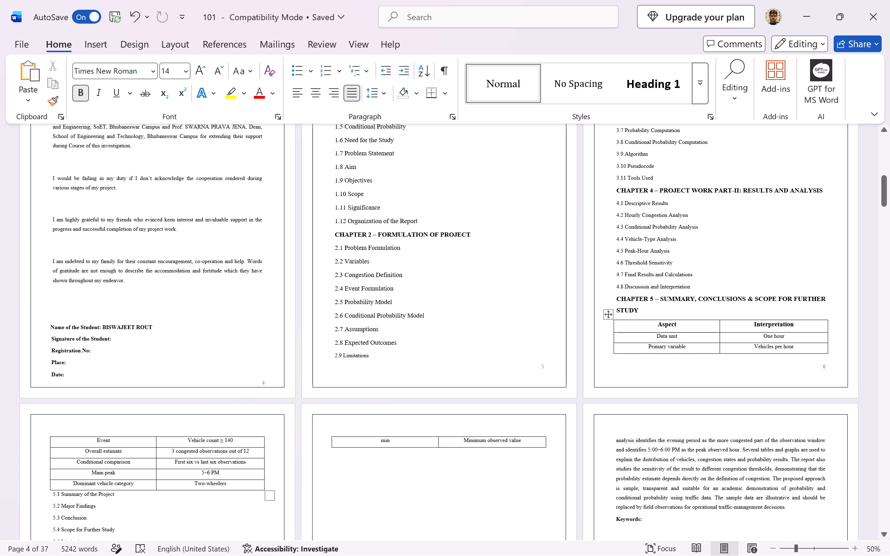
# Add blank lines before the Chapter 5 heading in the table of contents so it starts on a new page.
pyautogui.scroll(-4, 445, 408)
pyautogui.scroll(1, 445, 408)
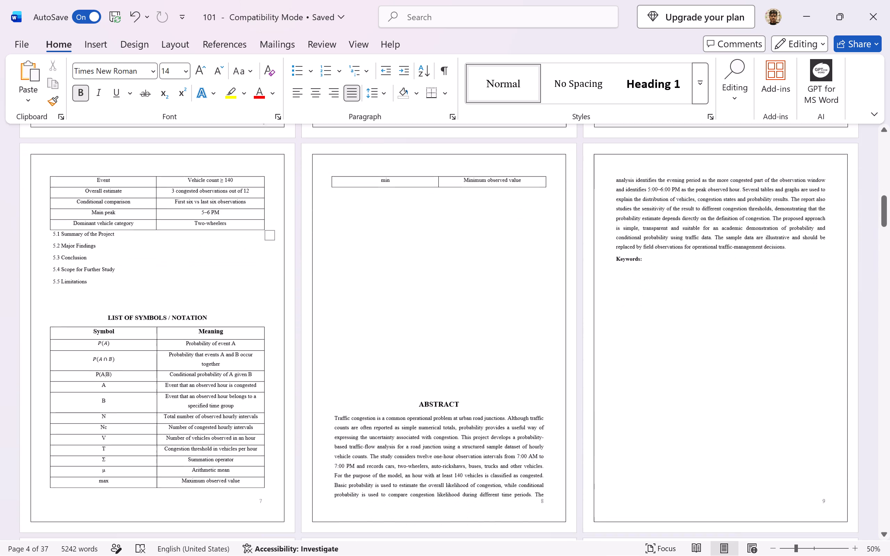
pyautogui.scroll(2, 445, 408)
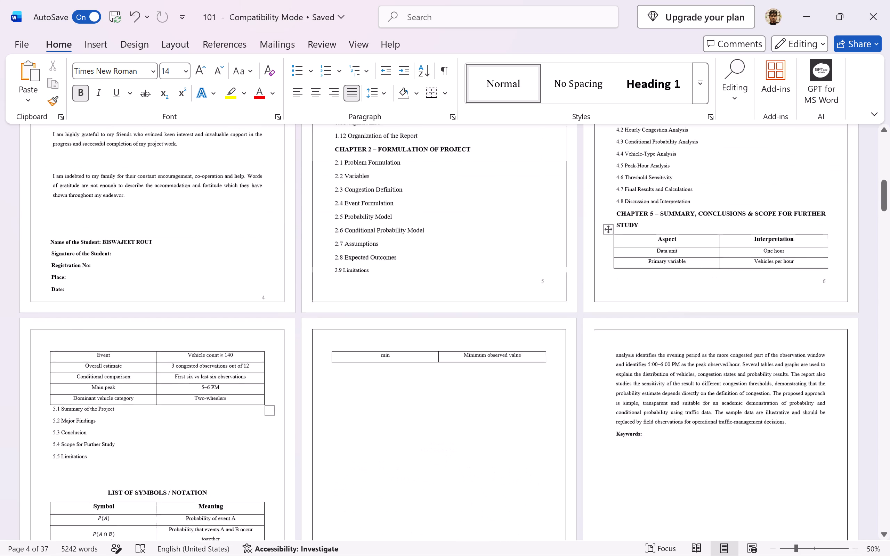
pyautogui.scroll(1, 445, 408)
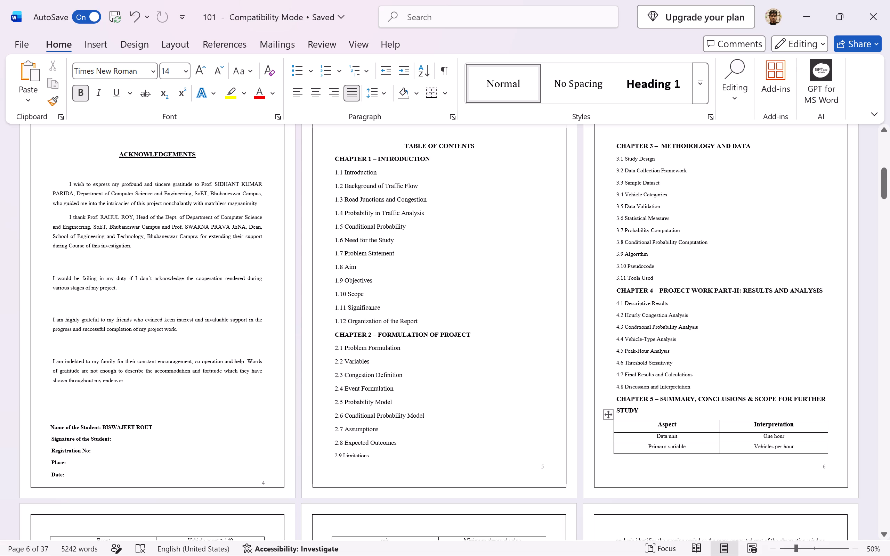
pyautogui.click(623, 398)
pyautogui.press('Left')
pyautogui.press('Return')
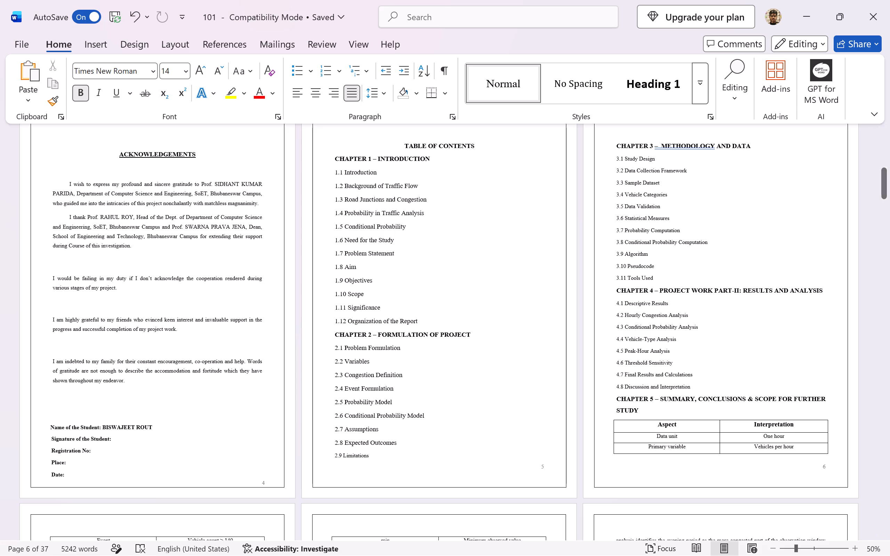
pyautogui.press('Return')
pyautogui.press('Return')
pyautogui.press('Return')
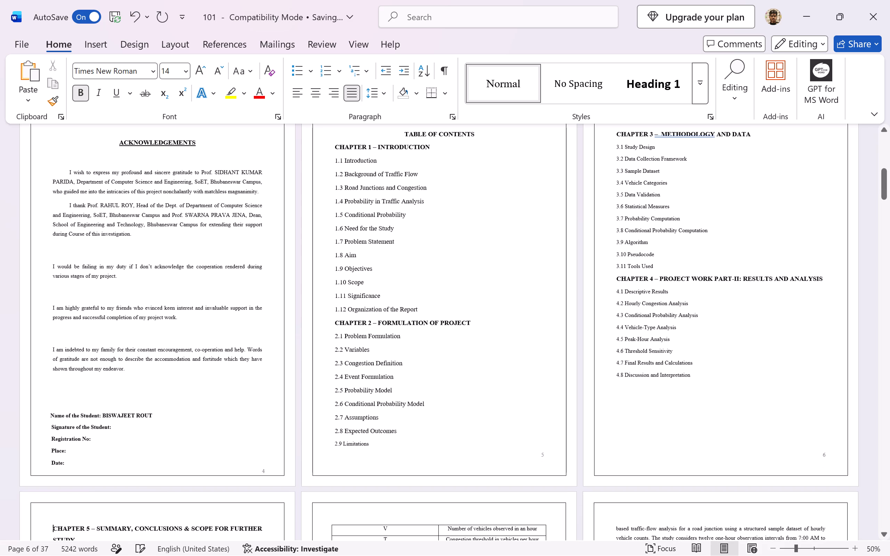
# Insert blank lines above the LIST OF SYMBOLS / NOTATION title to push it and its table onto the next page.
pyautogui.scroll(-7, 623, 398)
pyautogui.scroll(1, 623, 398)
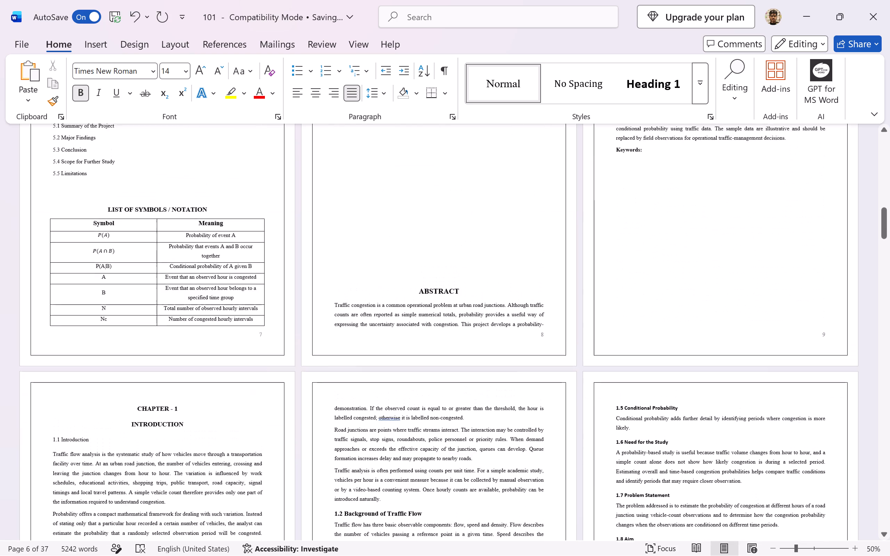
pyautogui.scroll(2, 623, 398)
pyautogui.scroll(1, 194, 299)
pyautogui.keyDown('ctrl'); pyautogui.scroll(-1, 194, 299); pyautogui.keyUp('ctrl')
pyautogui.keyDown('ctrl'); pyautogui.scroll(1, 194, 299); pyautogui.keyUp('ctrl')
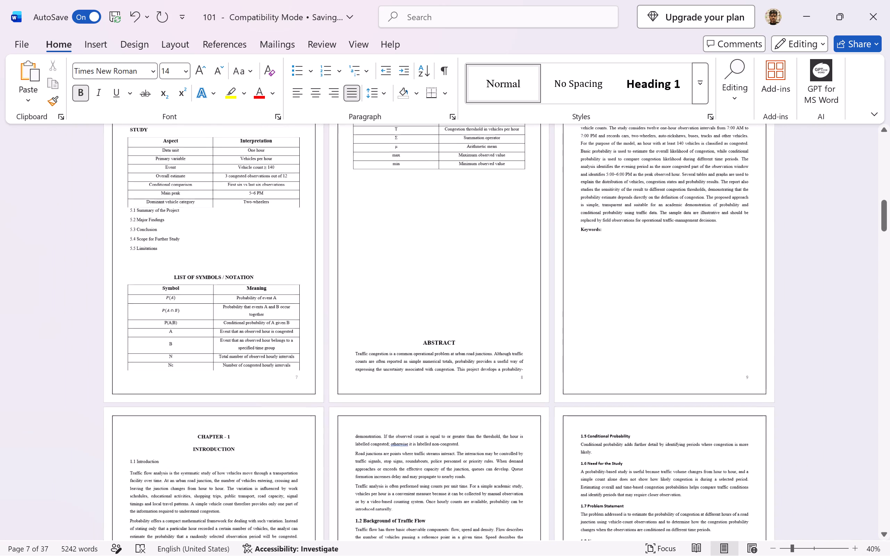
pyautogui.click(170, 281)
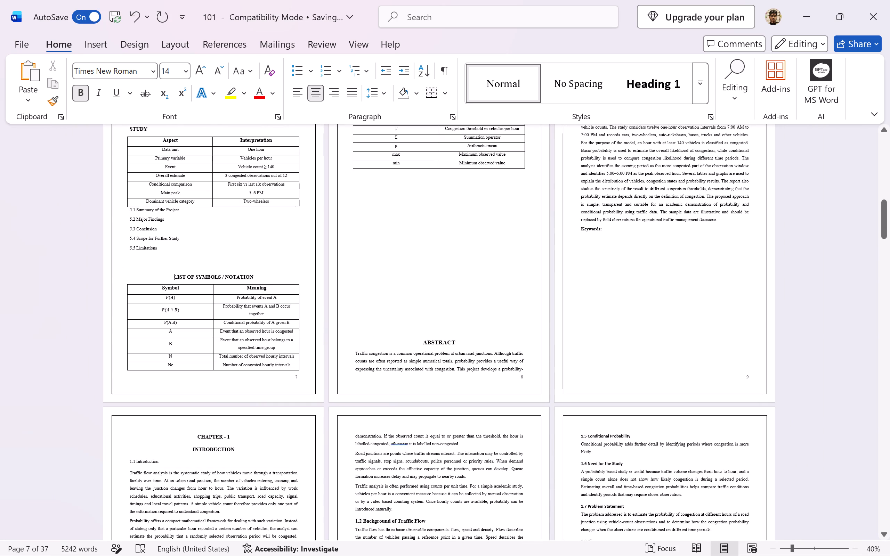
pyautogui.press('Return')
pyautogui.press('Return')
pyautogui.press('Return')
pyautogui.press('Return')
pyautogui.press('Return')
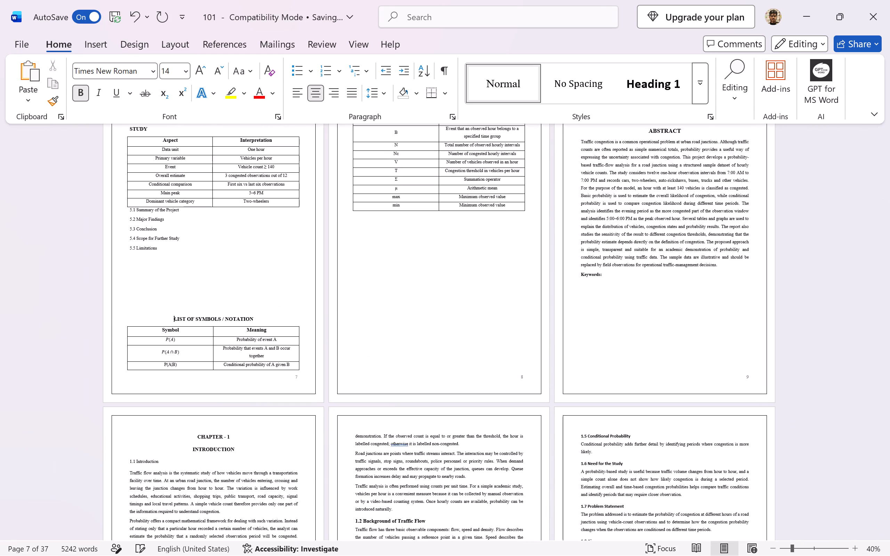
pyautogui.press('Return')
pyautogui.press('Return')
pyautogui.press('Return')
pyautogui.press('Return')
pyautogui.press('Return')
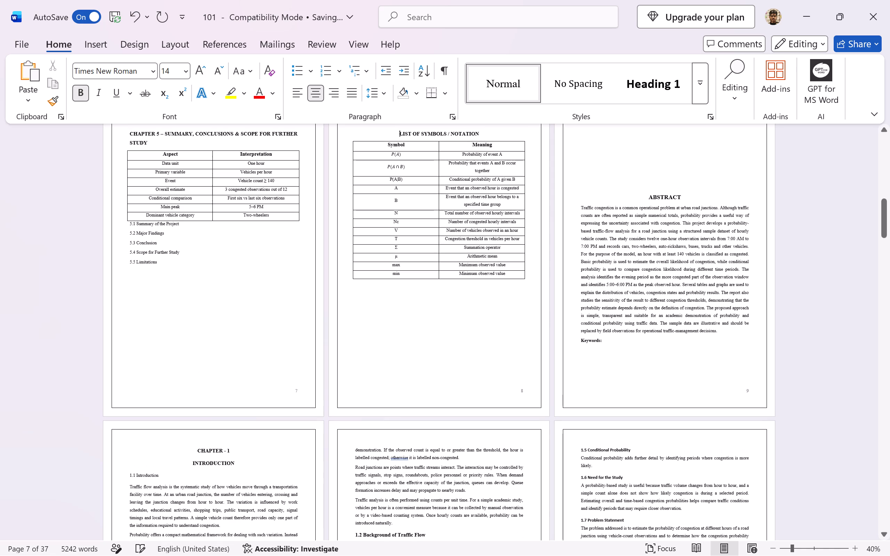
# Delete the blank lines above the ABSTRACT title so it sits at the top of its page.
pyautogui.scroll(1, 427, 212)
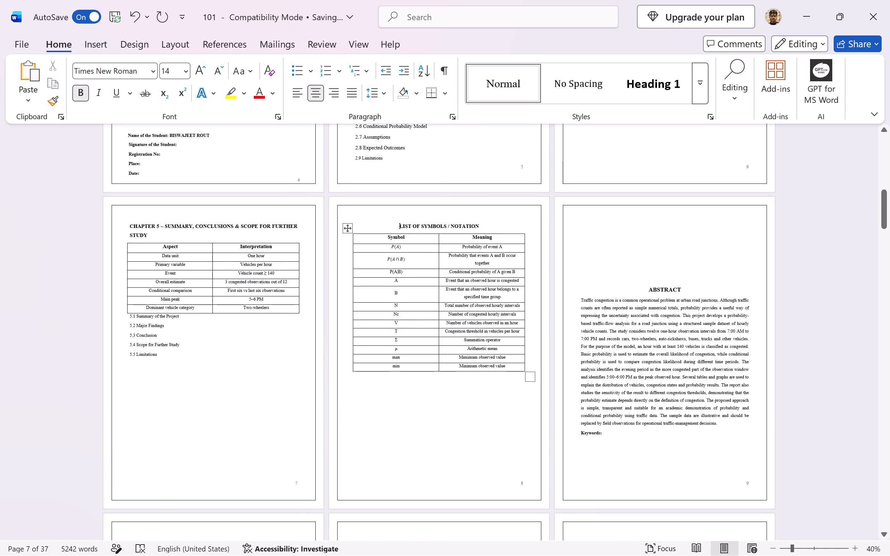
pyautogui.click(649, 268)
pyautogui.press('BackSpace')
pyautogui.press('BackSpace')
pyautogui.press('BackSpace')
pyautogui.press('BackSpace')
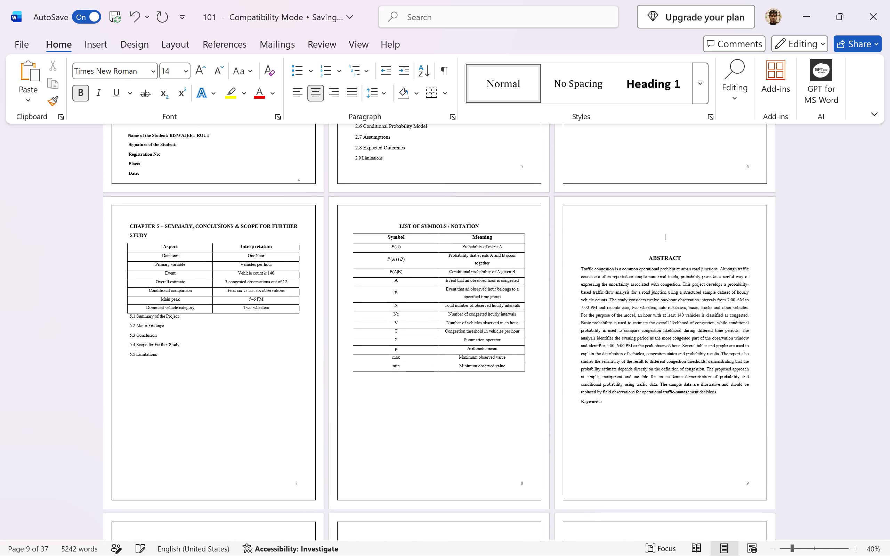
pyautogui.press('BackSpace')
pyautogui.press('BackSpace')
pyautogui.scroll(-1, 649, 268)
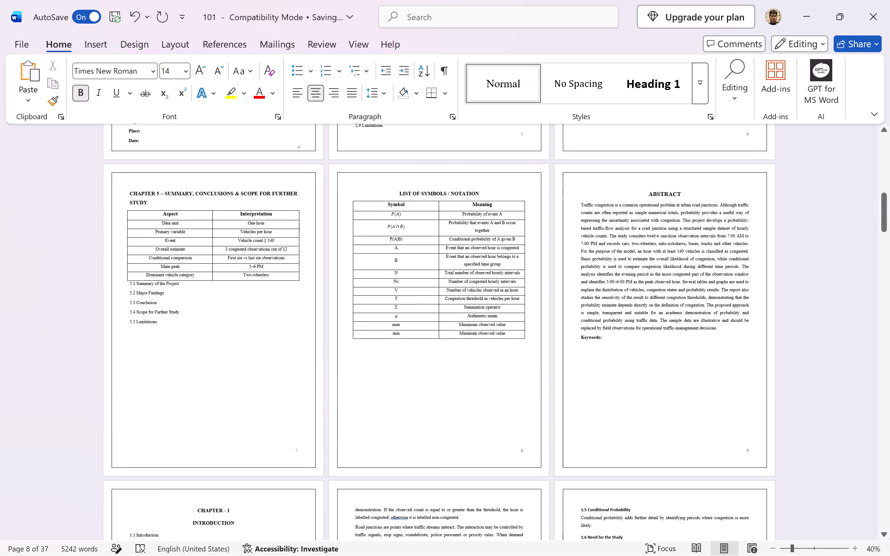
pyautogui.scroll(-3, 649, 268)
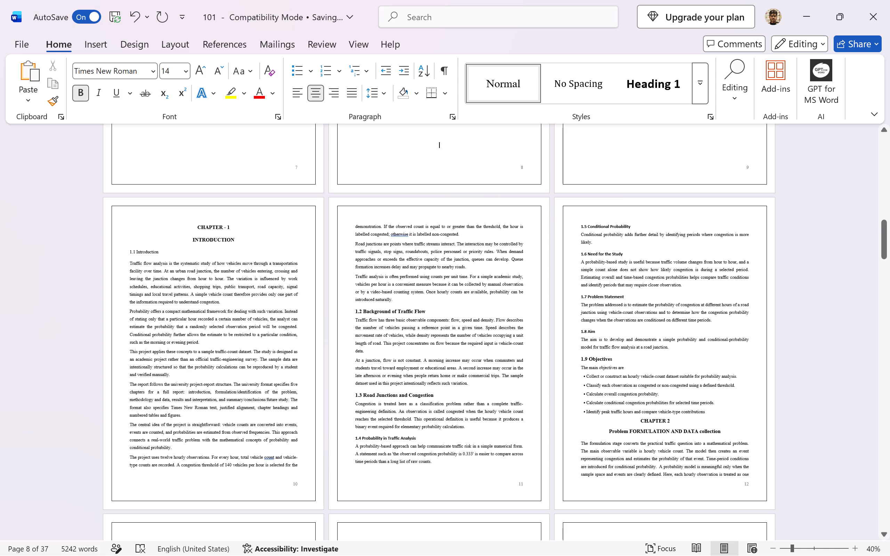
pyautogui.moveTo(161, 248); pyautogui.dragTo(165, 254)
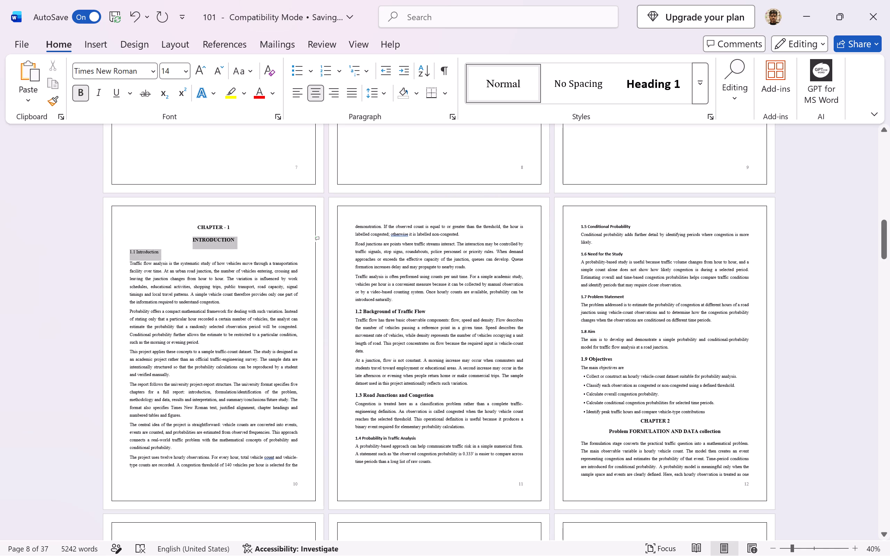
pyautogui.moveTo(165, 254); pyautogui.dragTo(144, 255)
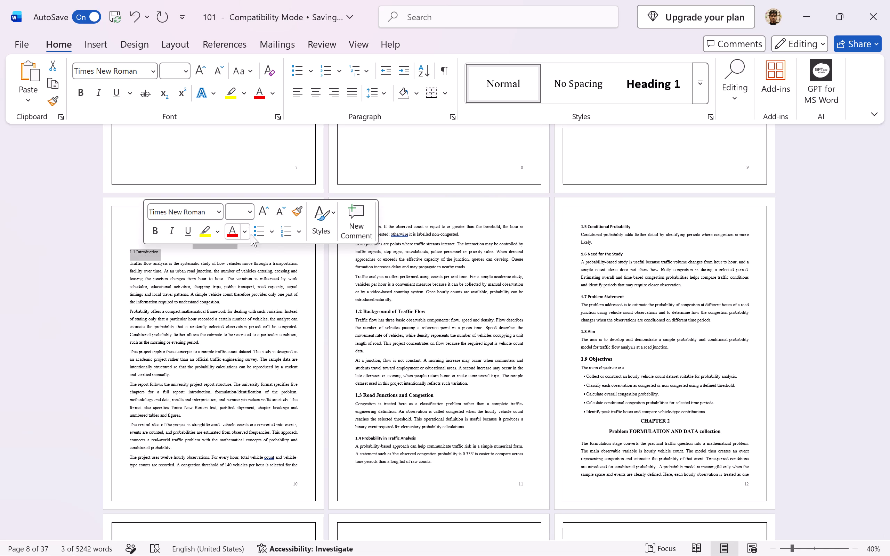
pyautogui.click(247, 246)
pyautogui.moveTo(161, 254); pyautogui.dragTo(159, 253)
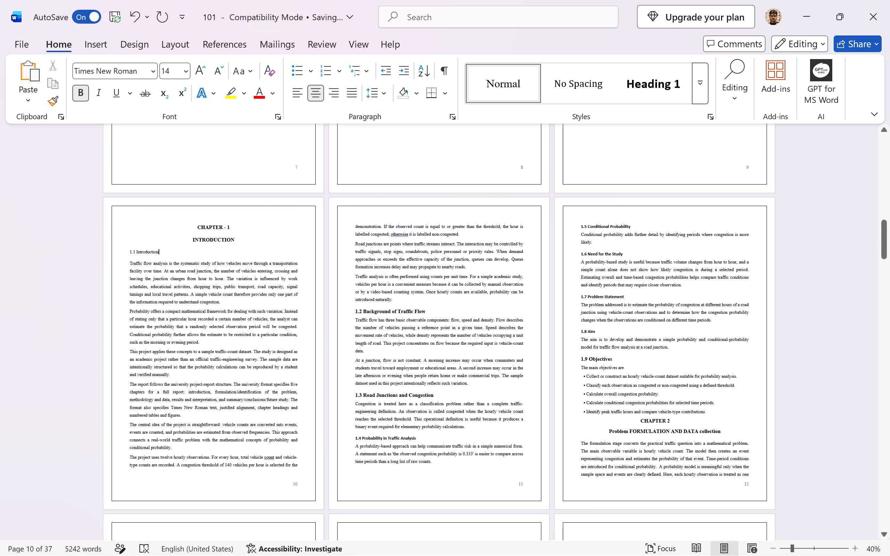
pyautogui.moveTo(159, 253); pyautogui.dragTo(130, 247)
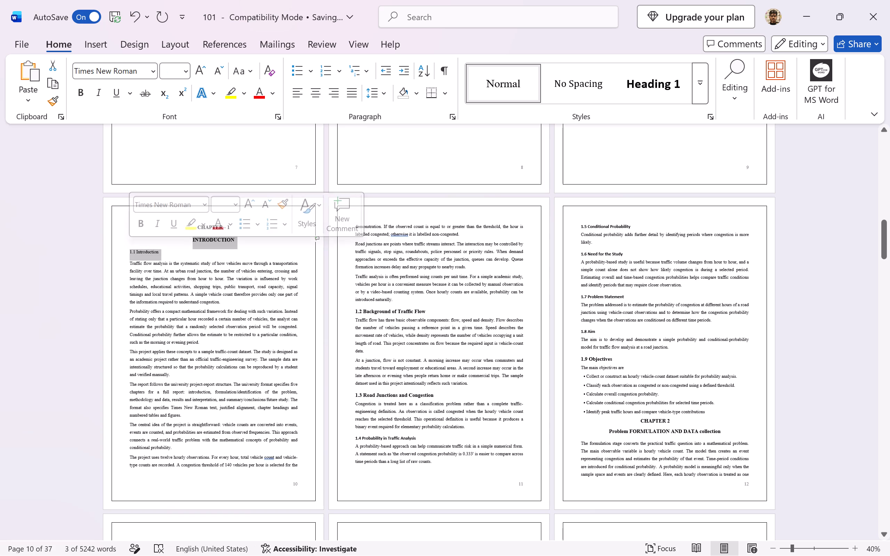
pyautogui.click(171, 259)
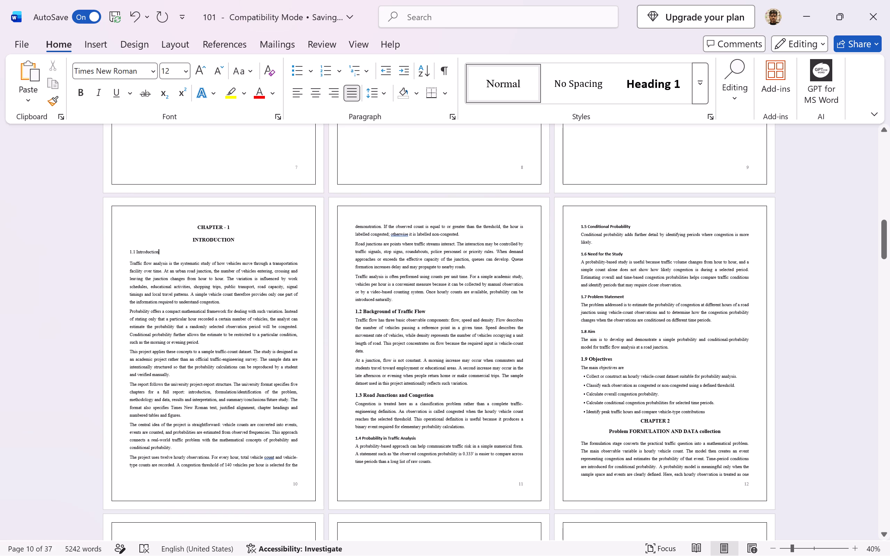
# Make the "1.1 Introduction" heading in Chapter 1 bold and set its font size to 14.
pyautogui.keyDown('ctrl'); pyautogui.scroll(4, 159, 251); pyautogui.keyUp('ctrl')
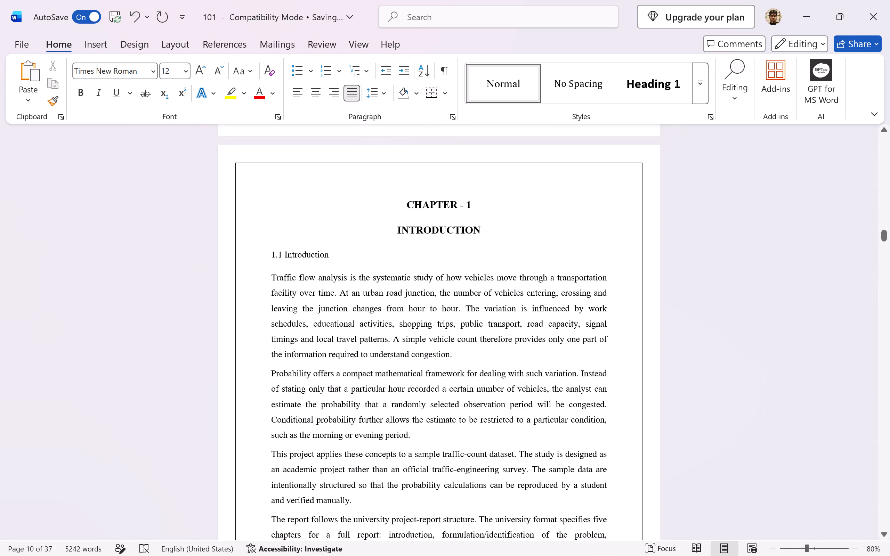
pyautogui.moveTo(269, 255); pyautogui.dragTo(333, 256)
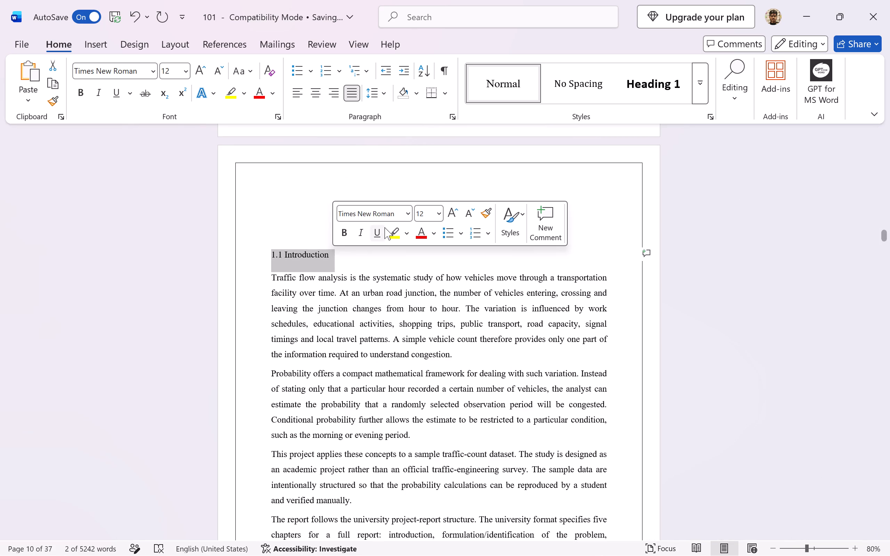
pyautogui.click(347, 232)
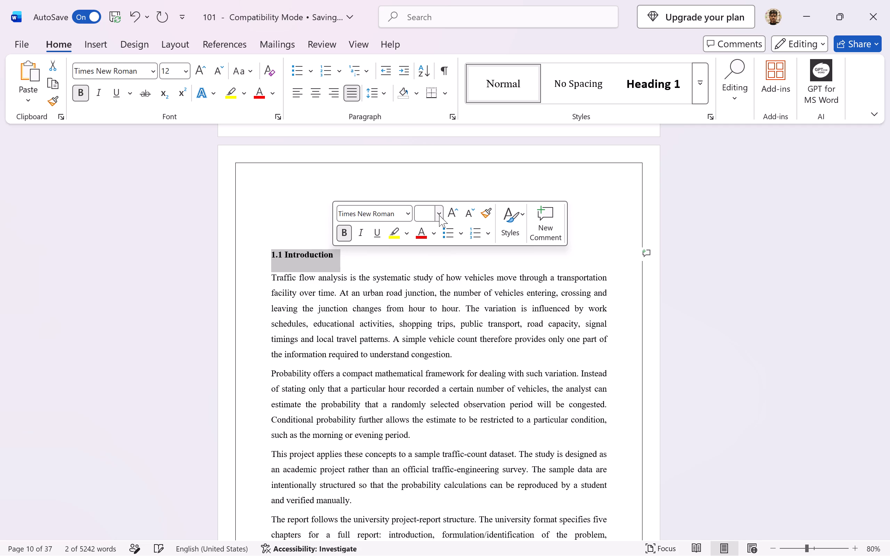
pyautogui.click(439, 215)
pyautogui.click(434, 318)
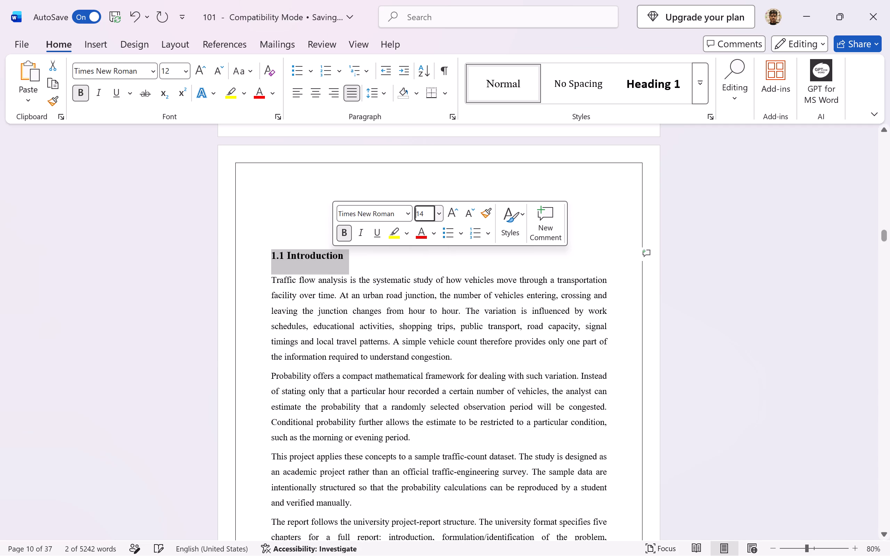
pyautogui.click(586, 241)
# Insert line breaks before the CHAPTER 2 heading, after the 1.9 Objectives list, so the chapter starts on a new page.
pyautogui.keyDown('ctrl'); pyautogui.scroll(-1, 586, 241); pyautogui.keyUp('ctrl')
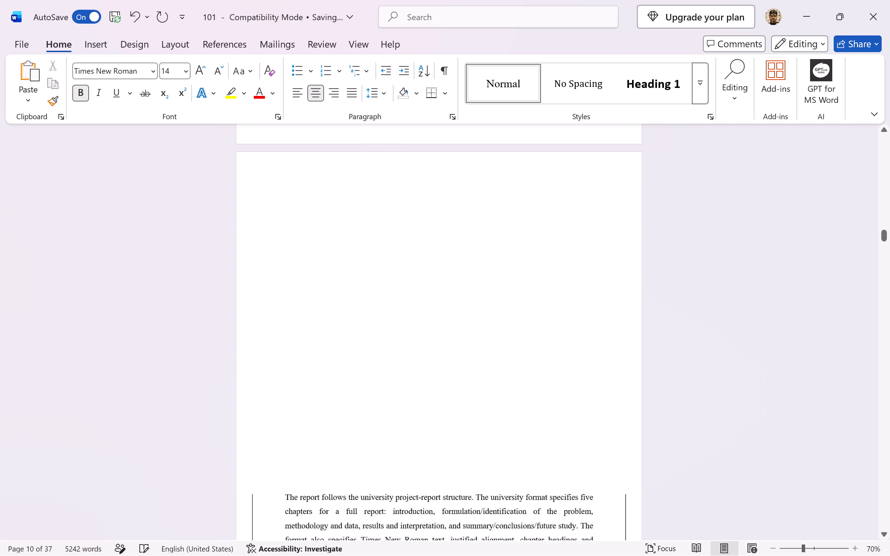
pyautogui.keyDown('ctrl'); pyautogui.scroll(-2, 586, 241); pyautogui.keyUp('ctrl')
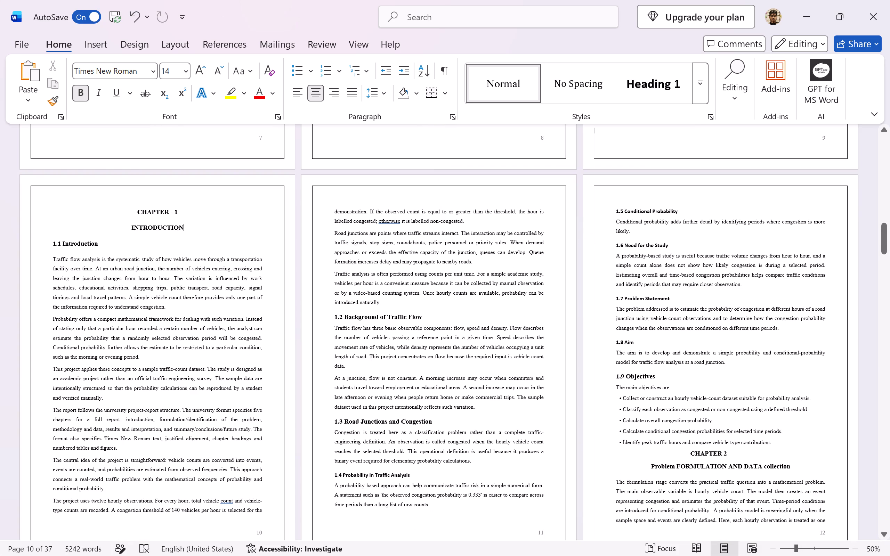
pyautogui.scroll(-1, 383, 352)
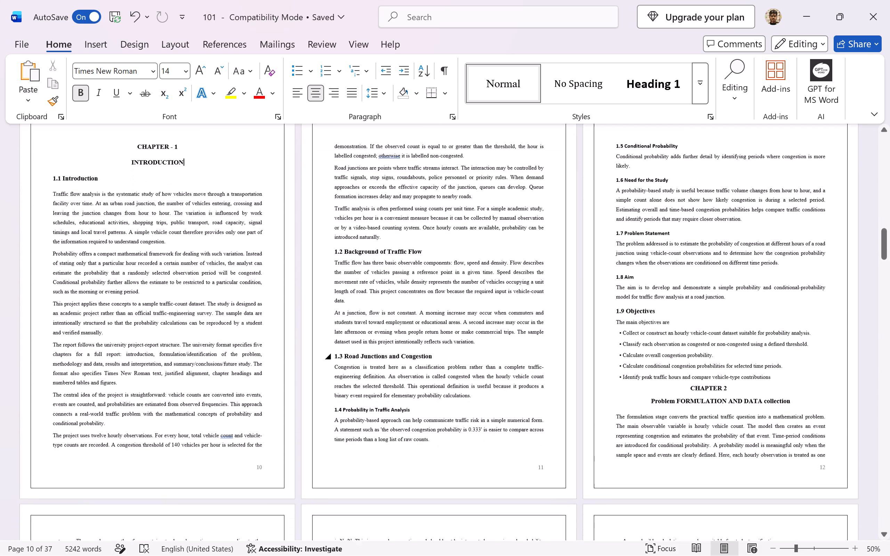
pyautogui.scroll(-1, 383, 352)
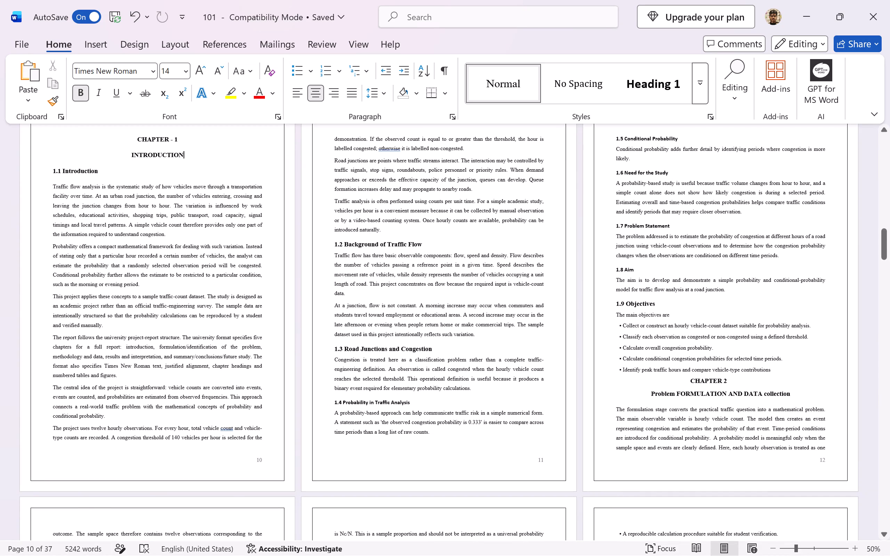
pyautogui.scroll(1, 507, 281)
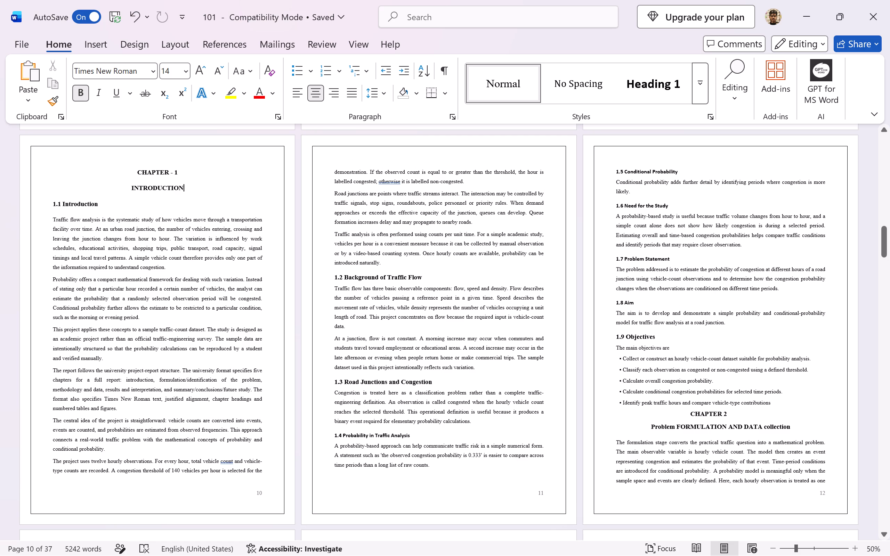
pyautogui.scroll(-1, 645, 286)
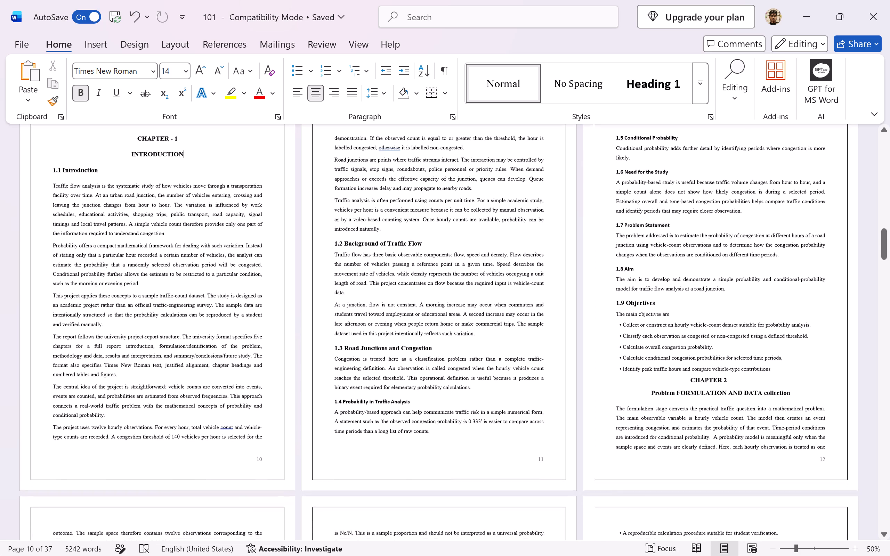
pyautogui.scroll(-1, 645, 286)
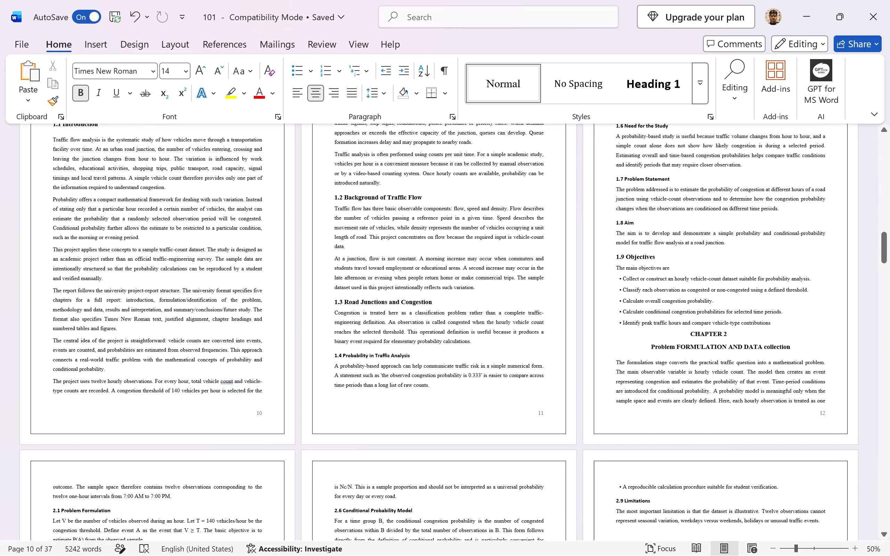
pyautogui.click(688, 333)
pyautogui.hotkey('shift', 'Return')
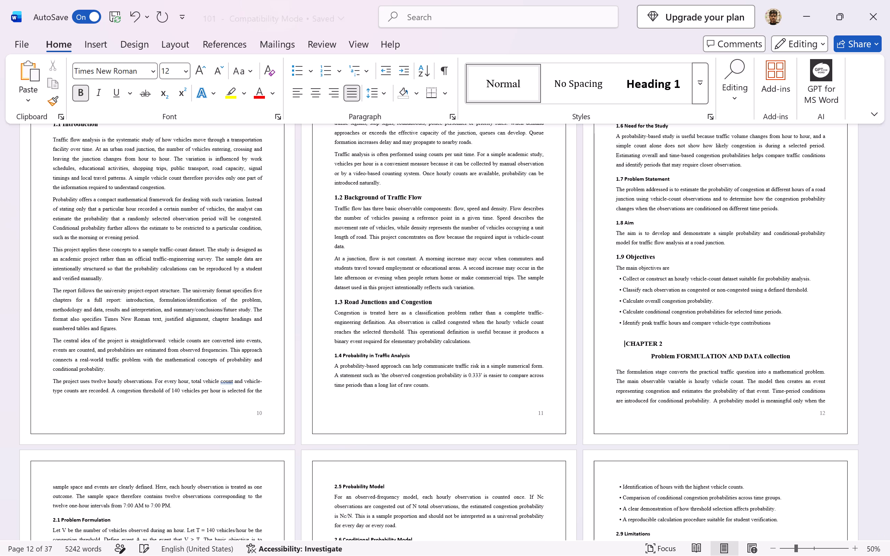
pyautogui.hotkey('shift', 'Return')
pyautogui.hotkey('shift', 'Return')
pyautogui.hotkey('shift', 'Return')
pyautogui.hotkey('shift', 'Return')
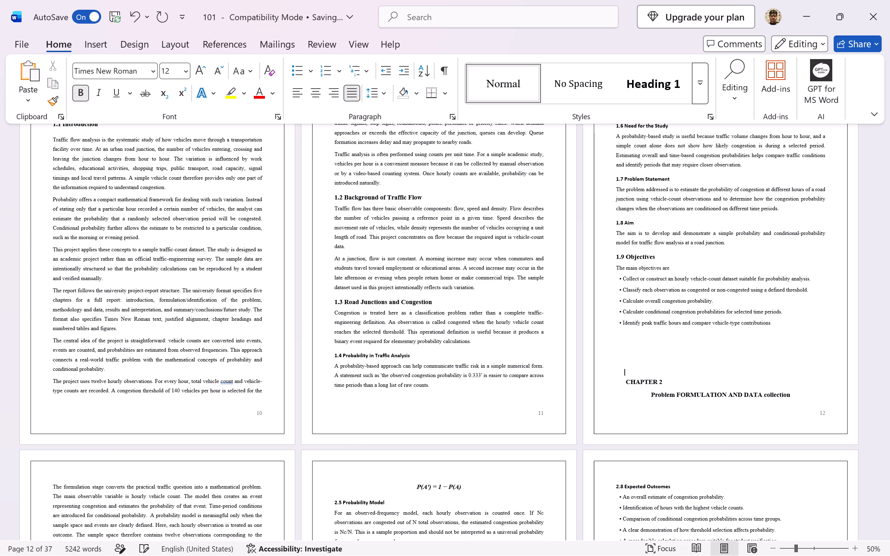
pyautogui.hotkey('shift', 'Return')
pyautogui.hotkey('shift', 'Return')
pyautogui.hotkey('shift', 'Return')
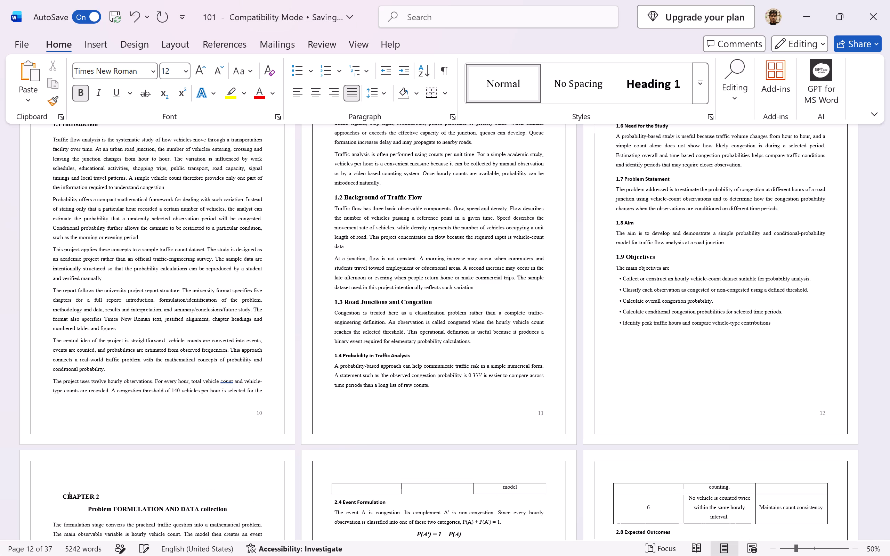
# Shift the CHAPTER 2 heading to the middle of its line by inserting leading spaces before it.
pyautogui.press('space')
pyautogui.press('space')
pyautogui.press('space')
pyautogui.press('space')
pyautogui.press('space')
pyautogui.press('space')
pyautogui.press('space')
pyautogui.press('space')
pyautogui.press('space')
pyautogui.press('space')
pyautogui.press('space')
pyautogui.press('space')
pyautogui.press('space')
pyautogui.press('space')
pyautogui.press('space')
pyautogui.press('space')
pyautogui.press('space')
pyautogui.press('space')
pyautogui.press('space')
pyautogui.press('space')
pyautogui.press('space')
pyautogui.press('space')
pyautogui.press('space')
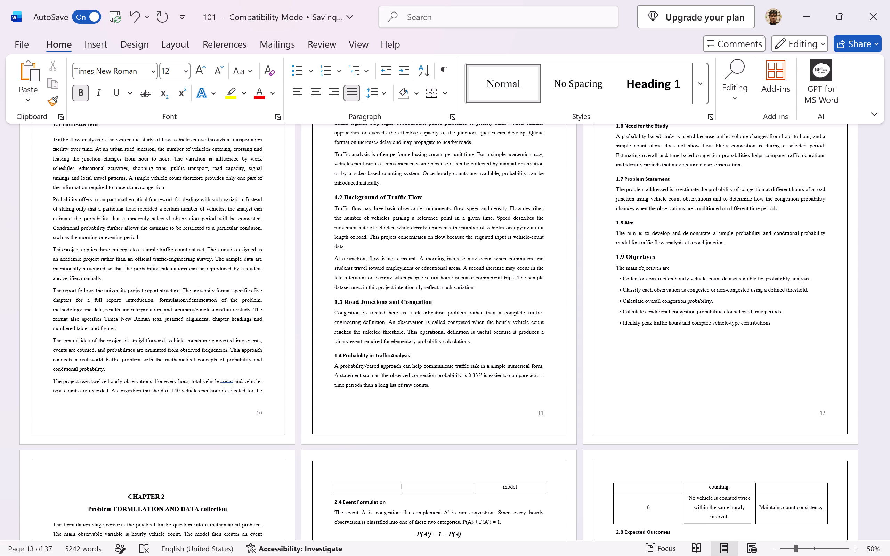
# Delete the word "Problem" from the start of the Chapter 2 title.
pyautogui.scroll(9, 833, 243)
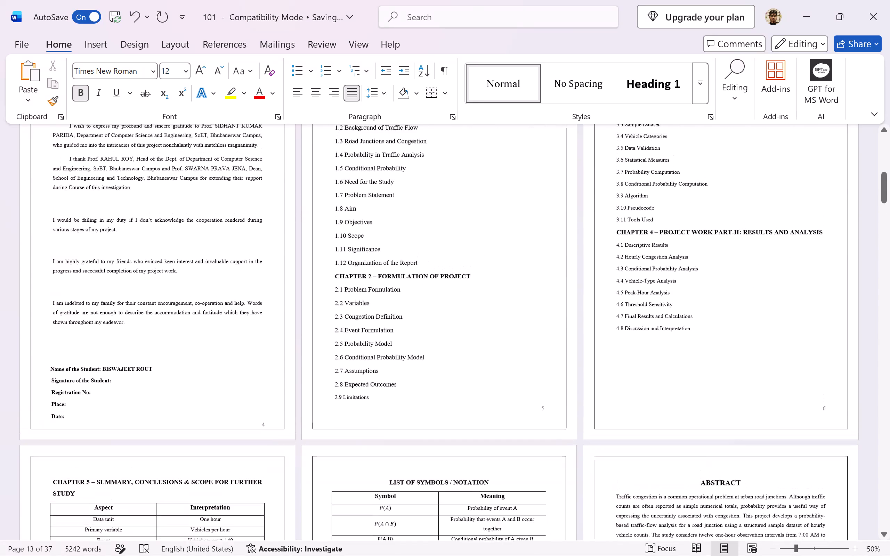
pyautogui.scroll(1, 833, 243)
pyautogui.scroll(-4, 833, 243)
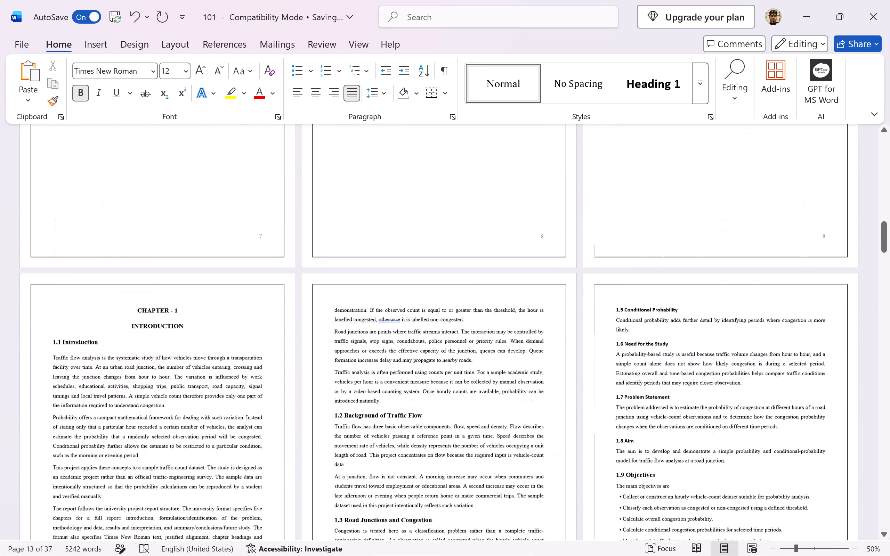
pyautogui.scroll(-2, 833, 243)
pyautogui.scroll(3, 833, 243)
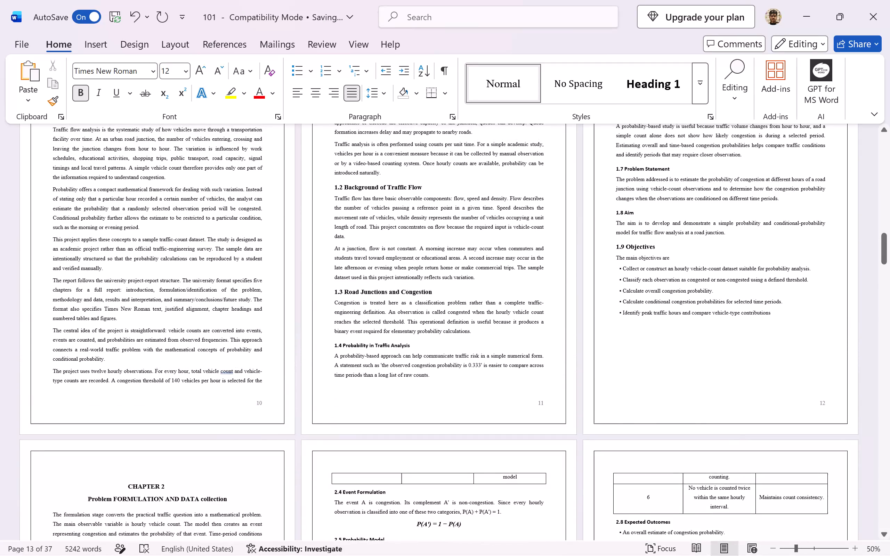
pyautogui.scroll(-2, 487, 314)
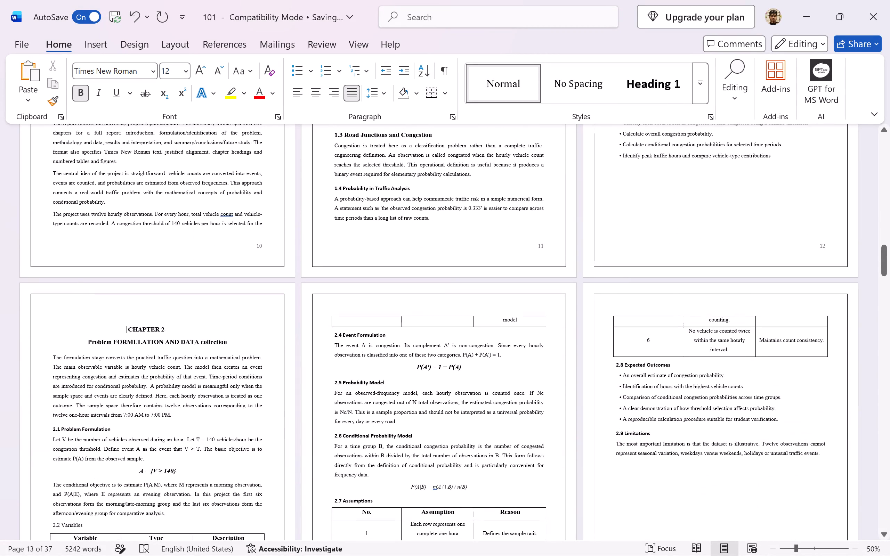
pyautogui.click(113, 342)
pyautogui.press('BackSpace')
pyautogui.press('BackSpace')
pyautogui.press('BackSpace')
pyautogui.press('BackSpace')
pyautogui.press('BackSpace')
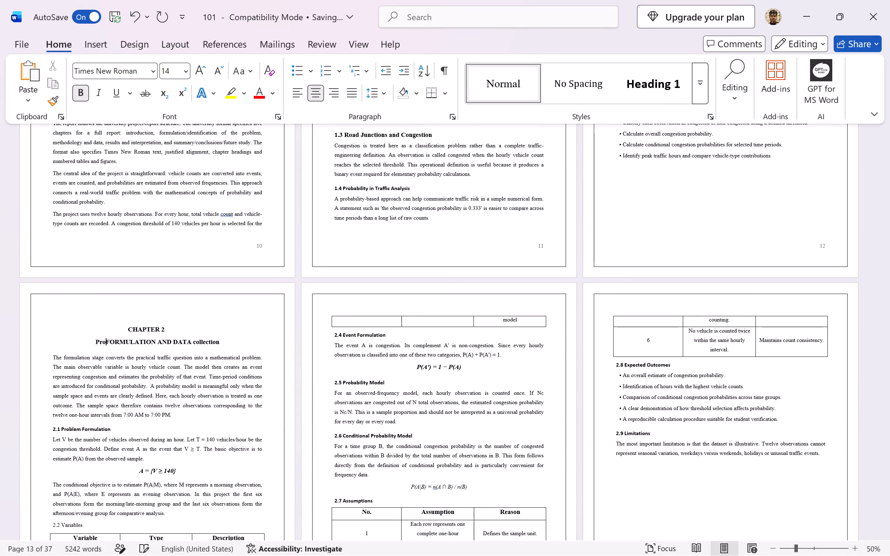
pyautogui.press('BackSpace')
pyautogui.press('BackSpace')
pyautogui.press('BackSpace')
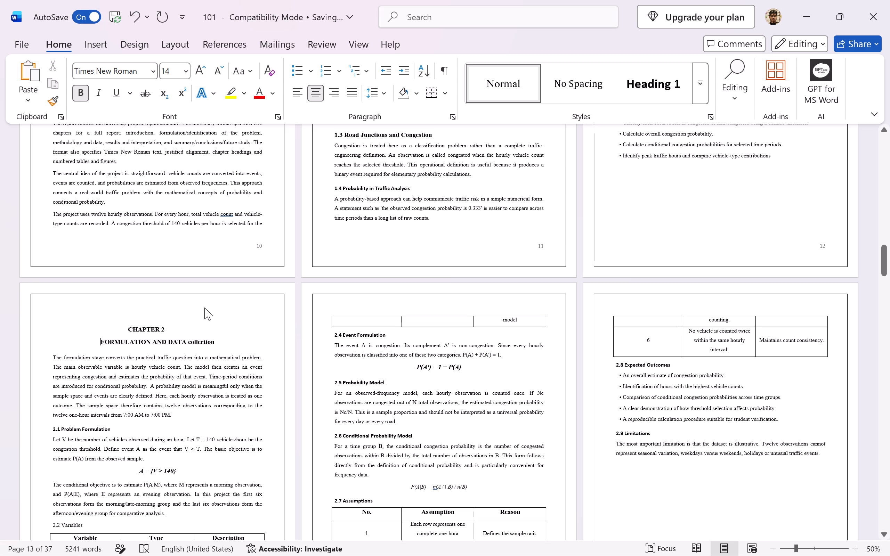
# Replace "AND DATA collection" in the Chapter 2 title with "OF PROJECT" so it reads FORMULATION OF PROJECT.
pyautogui.click(223, 342)
pyautogui.press('BackSpace')
pyautogui.press('BackSpace')
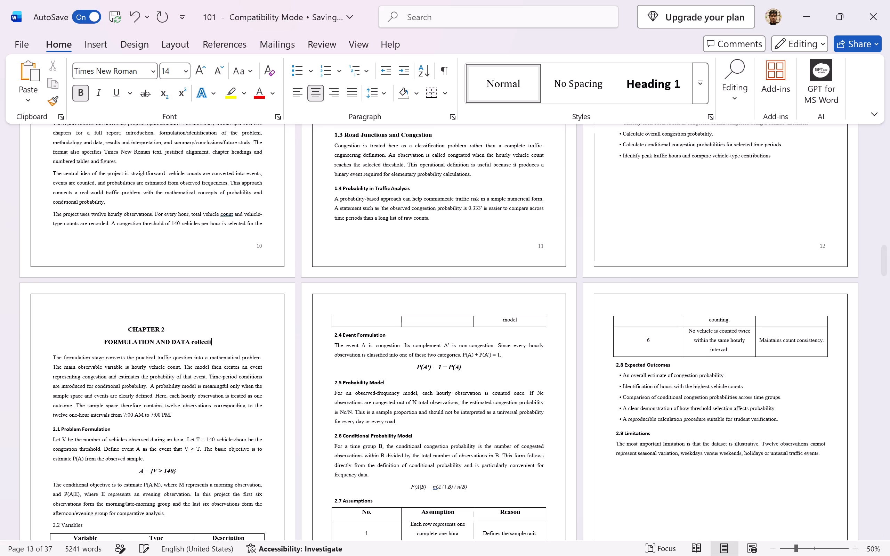
pyautogui.press('BackSpace')
pyautogui.press('BackSpace')
pyautogui.press('BackSpace')
pyautogui.press('BackSpace')
pyautogui.press('BackSpace')
pyautogui.press('BackSpace')
pyautogui.press('BackSpace')
pyautogui.press('BackSpace')
pyautogui.press('BackSpace')
pyautogui.press('BackSpace')
pyautogui.press('BackSpace')
pyautogui.press('BackSpace')
pyautogui.press('BackSpace')
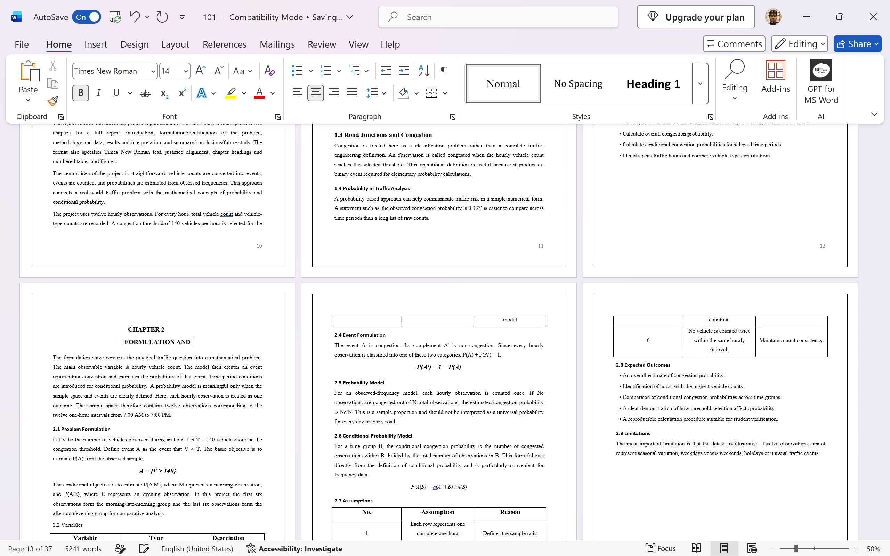
pyautogui.press('BackSpace')
pyautogui.press('BackSpace')
pyautogui.press('BackSpace')
pyautogui.press('BackSpace')
pyautogui.write('of')
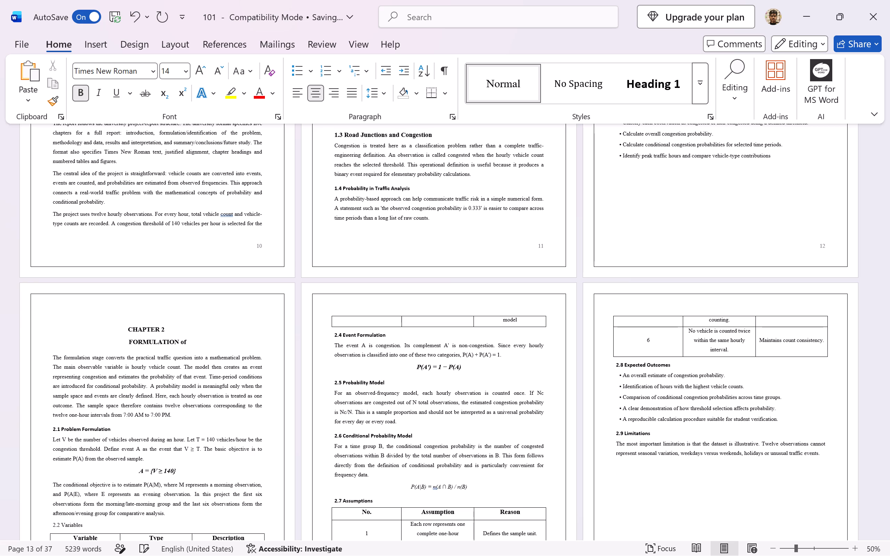
pyautogui.press('BackSpace')
pyautogui.press('BackSpace')
pyautogui.write('OF')
pyautogui.press('space')
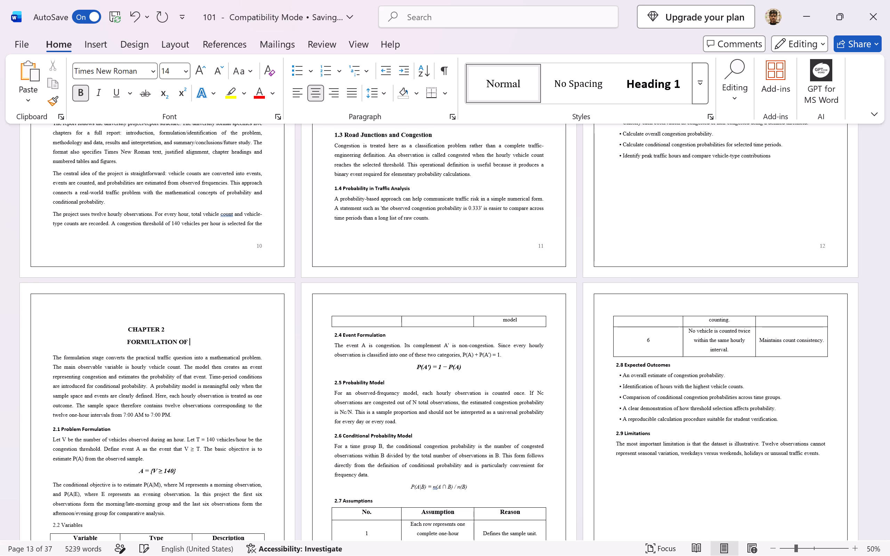
pyautogui.write('PROJECT')
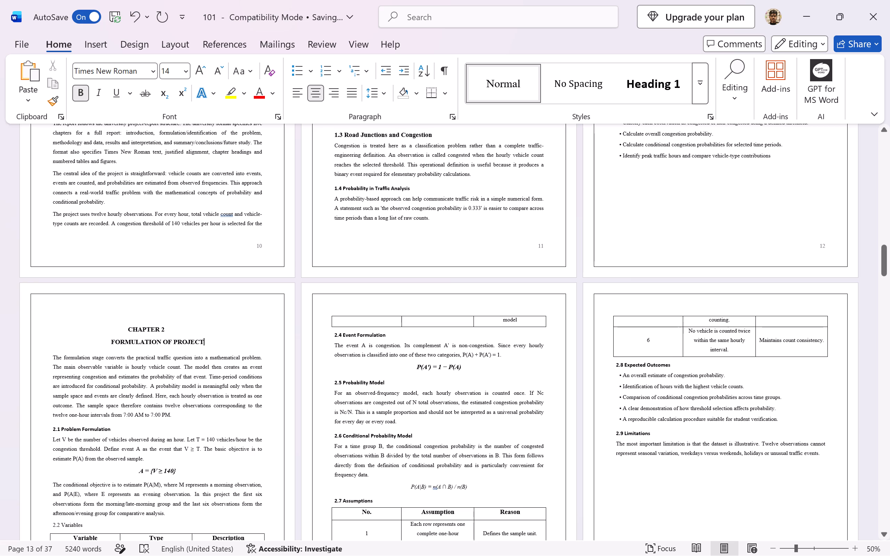
# Remove the FORMULATION OF PROJECT title's centre alignment and indent it with leading spaces to sit beneath the CHAPTER 2 heading.
pyautogui.click(107, 340)
pyautogui.press('BackSpace')
pyautogui.press('space')
pyautogui.press('space')
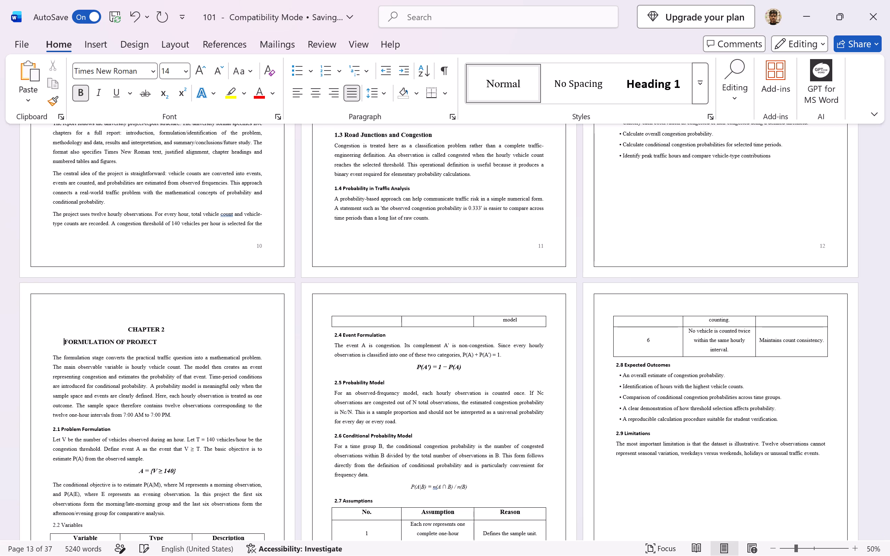
pyautogui.press('space')
pyautogui.press('space')
pyautogui.press('space')
pyautogui.press('space')
pyautogui.press('space')
pyautogui.press('space')
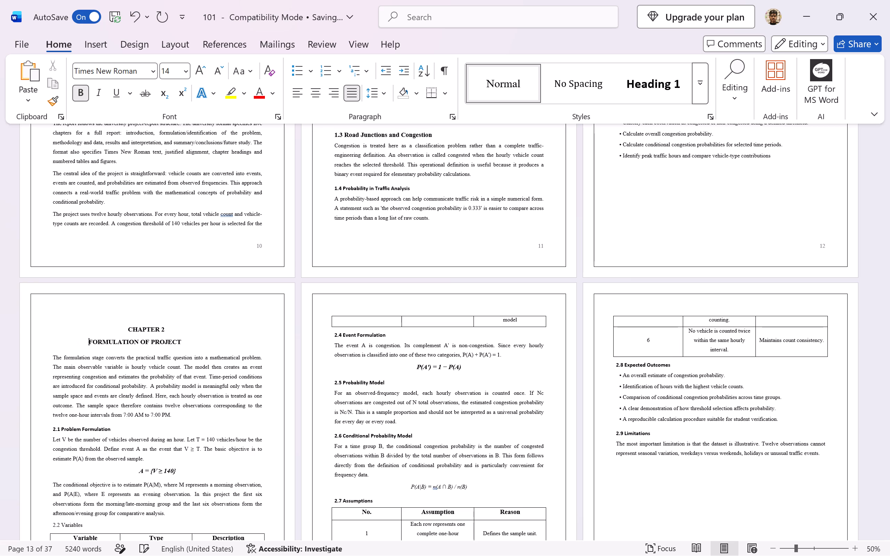
pyautogui.press('space')
pyautogui.press('space')
pyautogui.press('space')
pyautogui.press('space')
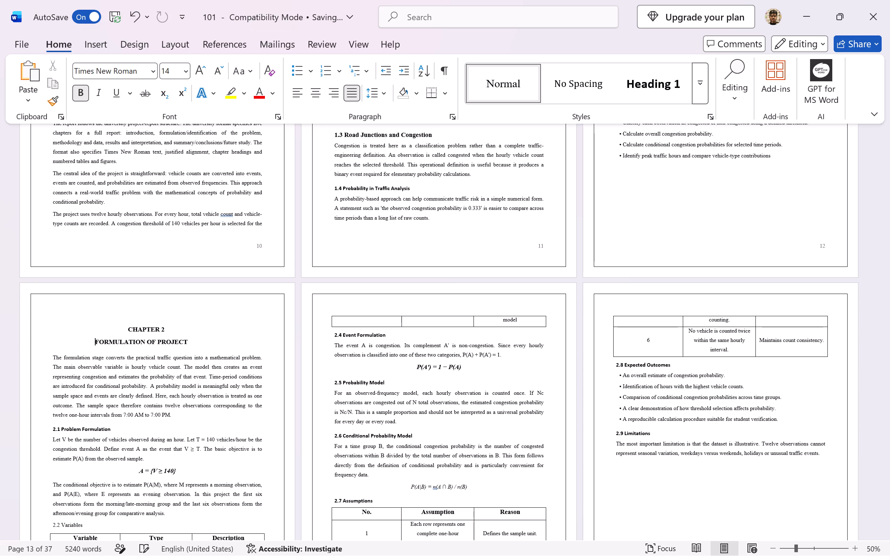
# Replace the space in the CHAPTER 2 heading with a hyphen so it reads CHAPTER-2.
pyautogui.click(160, 327)
pyautogui.press('Right')
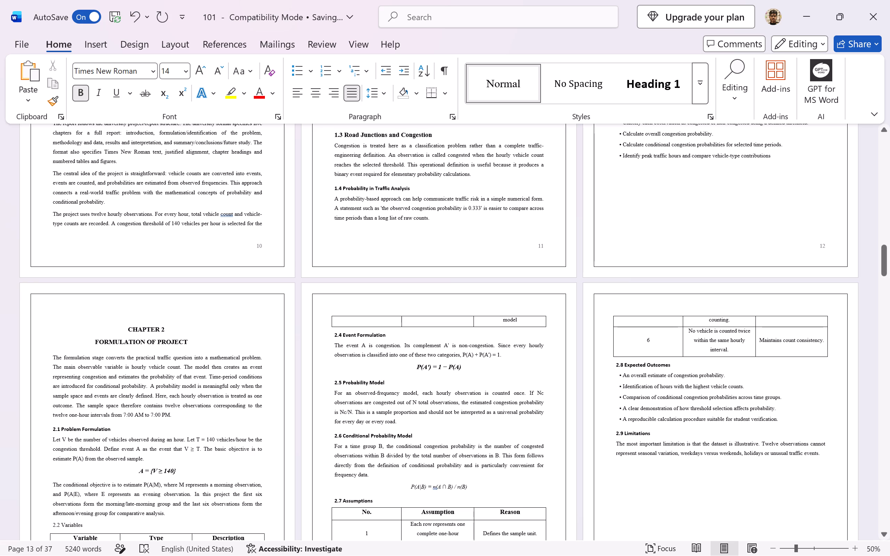
pyautogui.press('BackSpace')
pyautogui.press('-')
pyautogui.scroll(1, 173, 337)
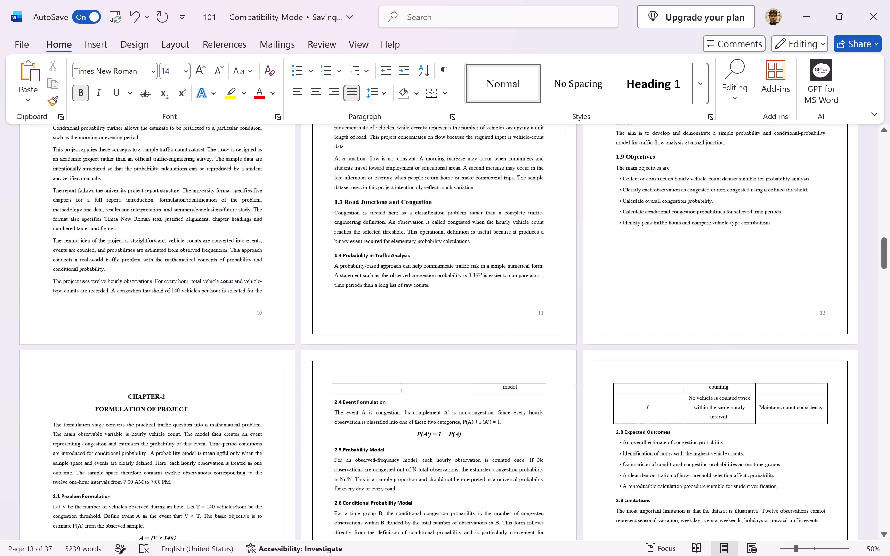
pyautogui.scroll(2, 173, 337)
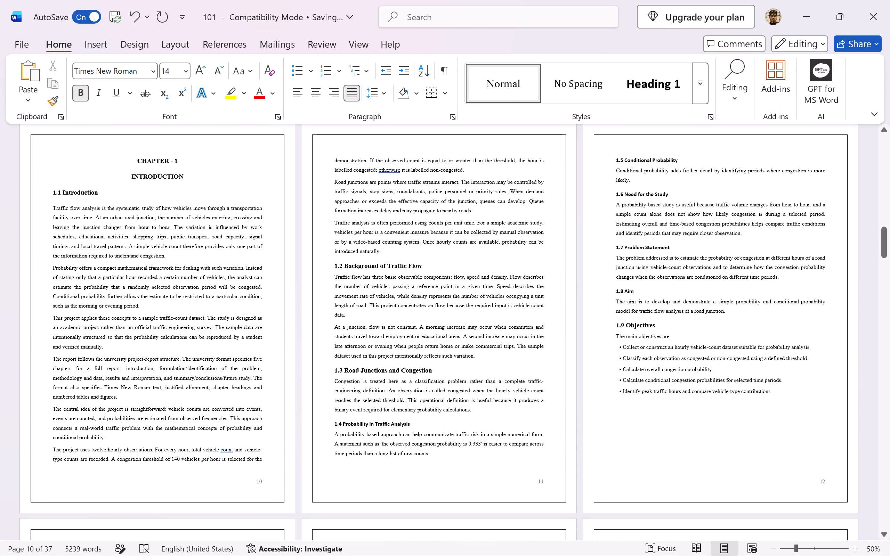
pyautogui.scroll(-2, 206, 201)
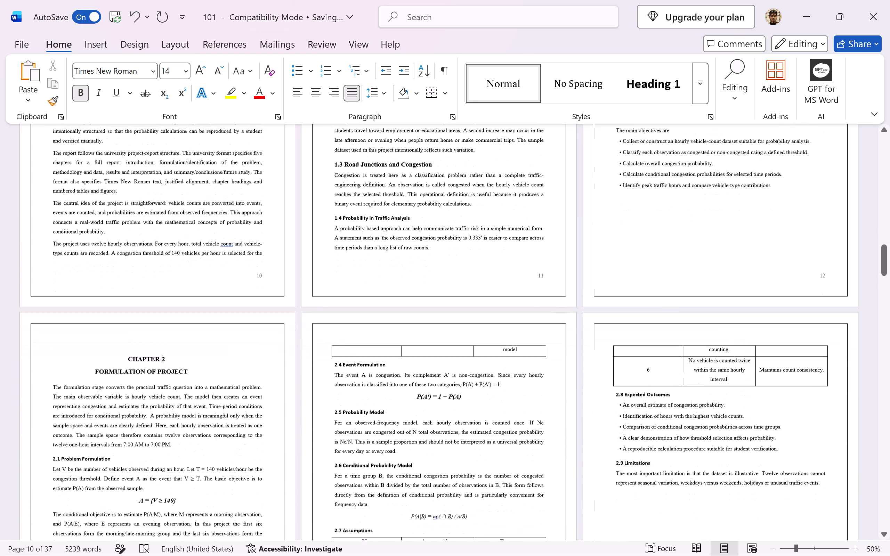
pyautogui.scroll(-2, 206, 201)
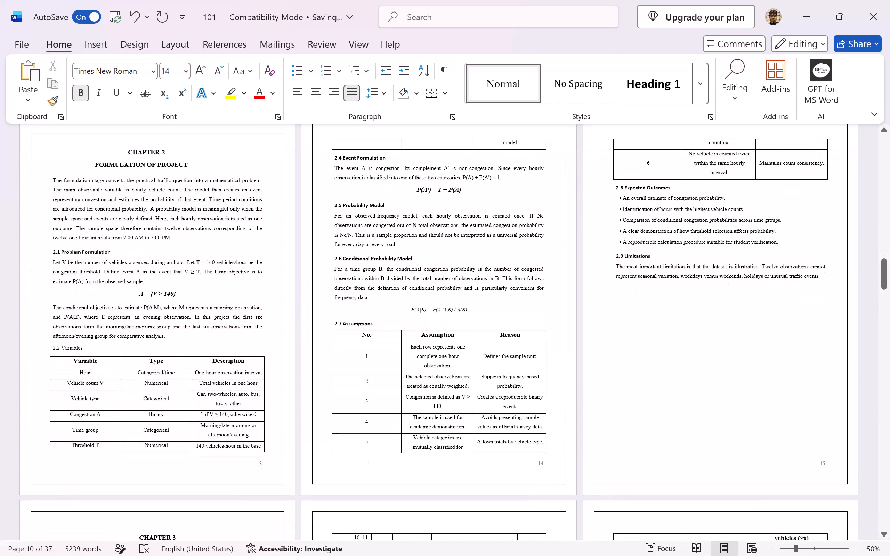